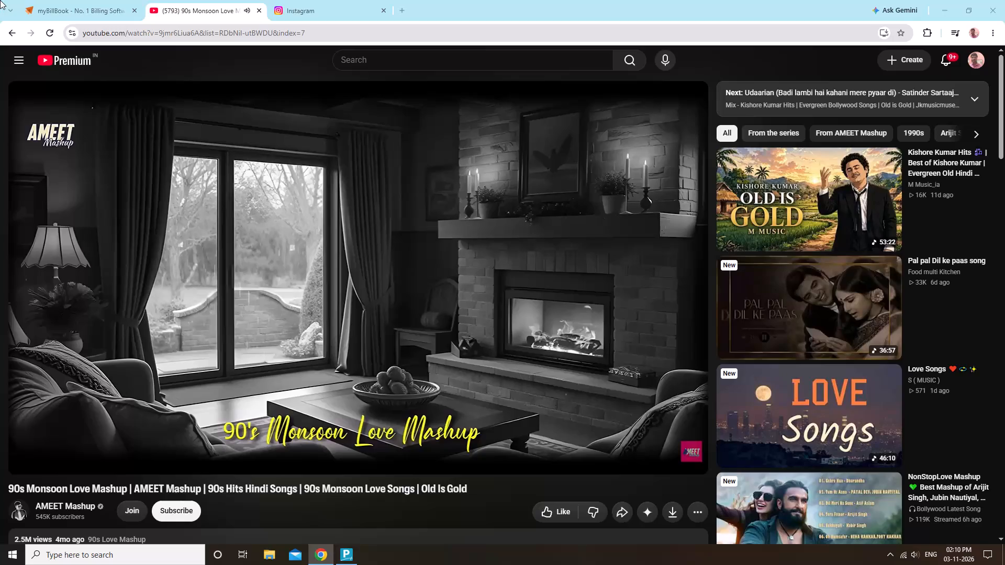
Switch to the myBillBook page and start a new sales invoice.
left_click(80, 0)
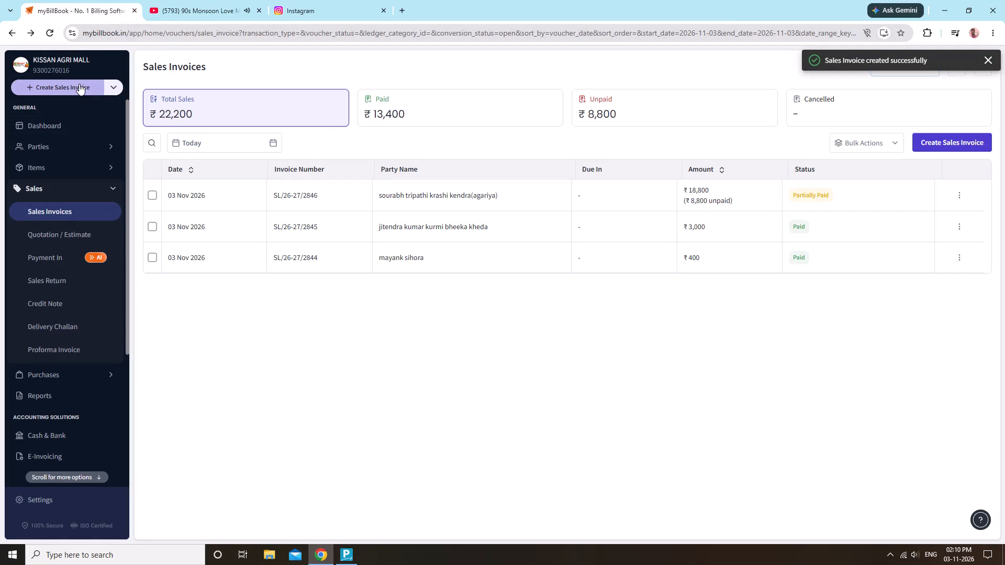
left_click(79, 84)
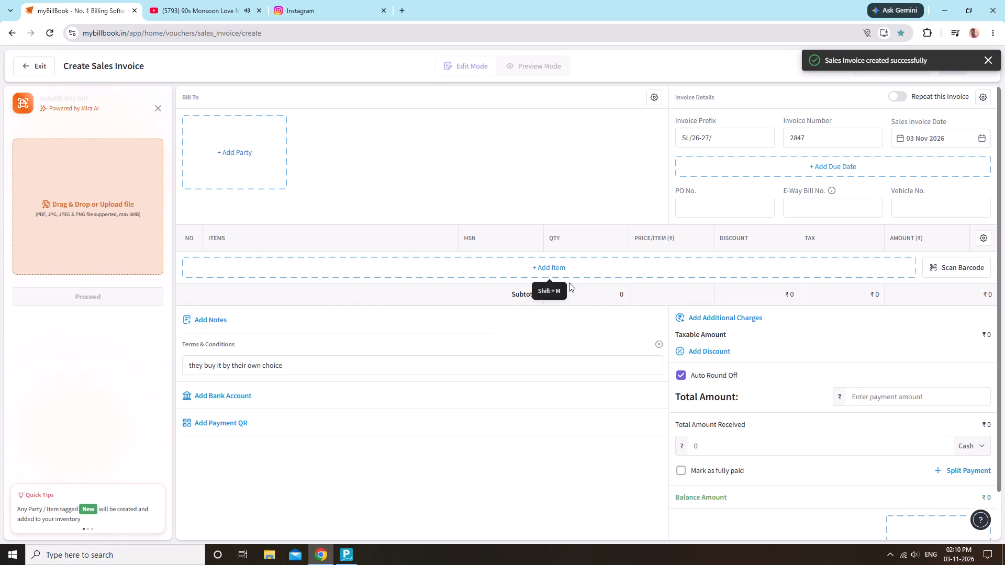
Search the invoice items for "gala" and select Baigan (Galaxy) black long 5gm with a quantity of 2.
left_click(576, 267)
type("gala")
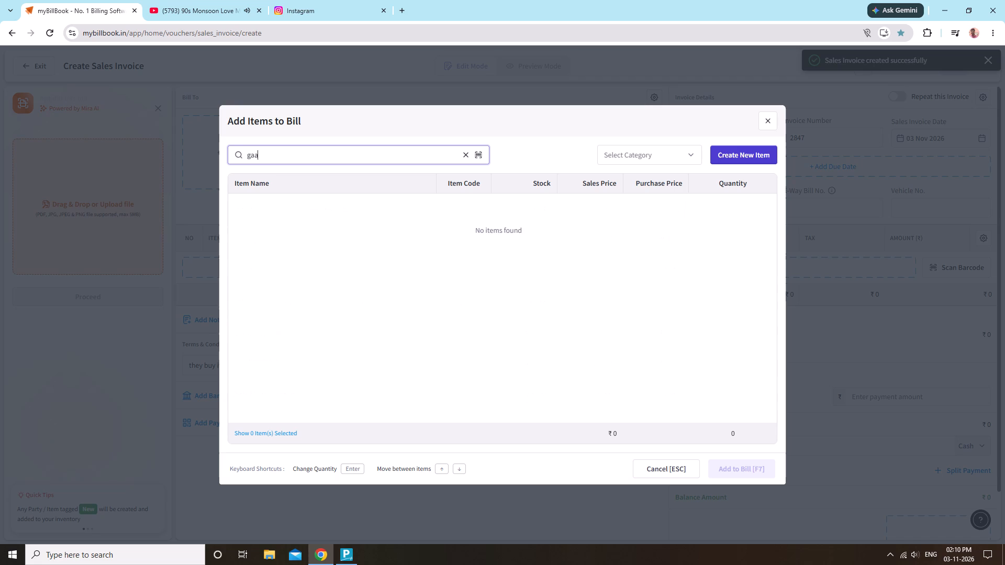
key("BackSpace")
type("la")
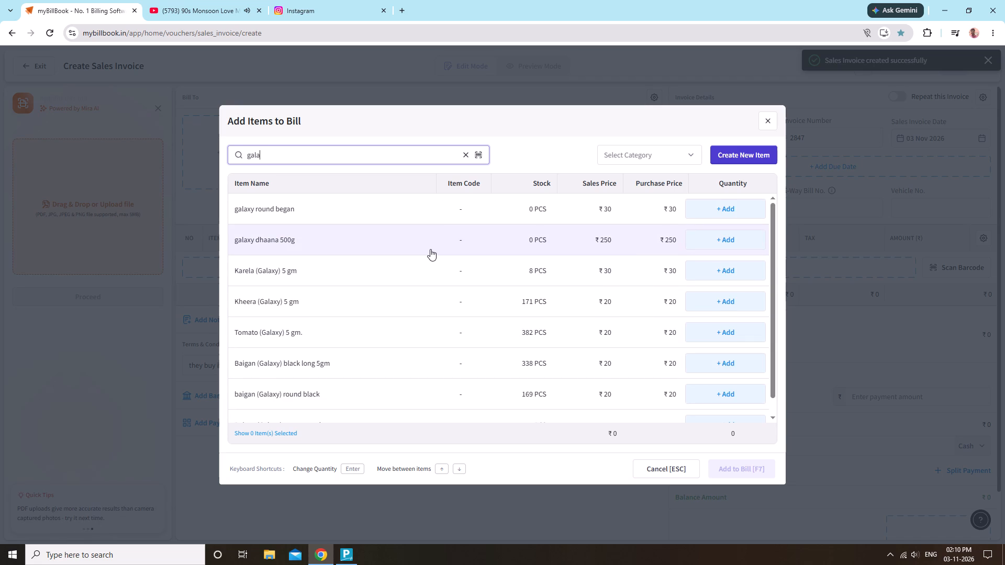
left_click(735, 354)
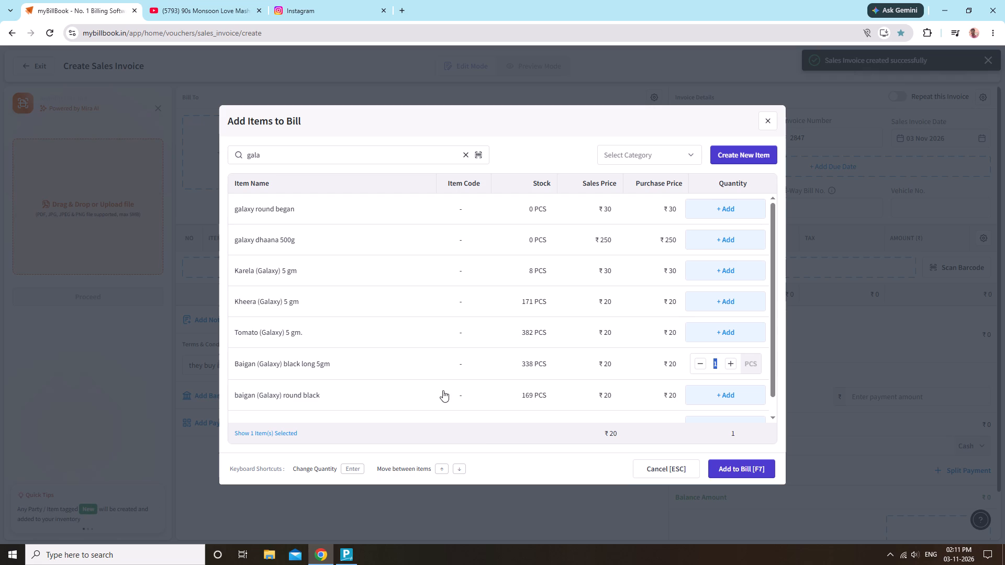
left_click(731, 362)
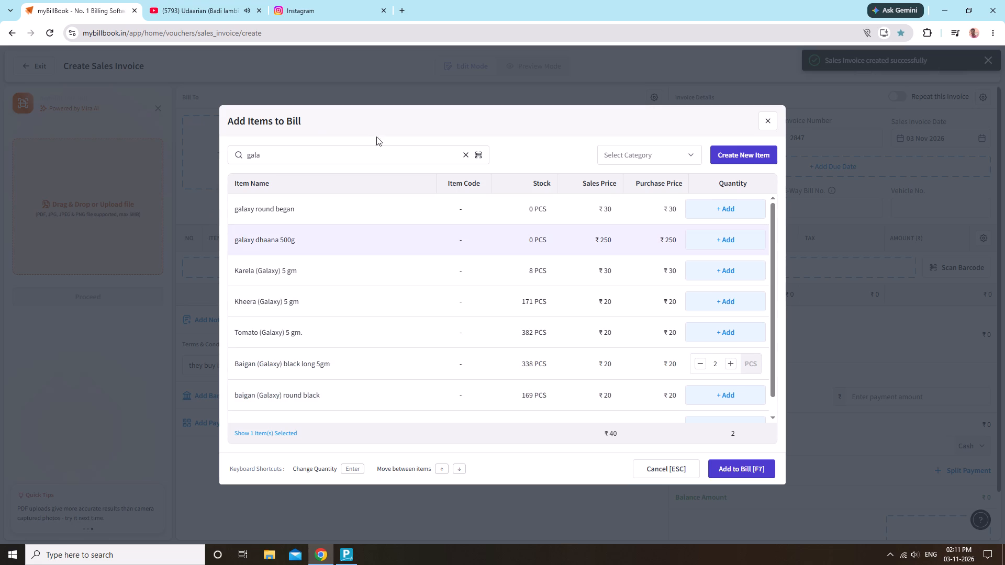
Search for "gobhi", select one Phool gobhi (Green india) 10 gm, and add the selected items to the bill.
left_click(467, 156)
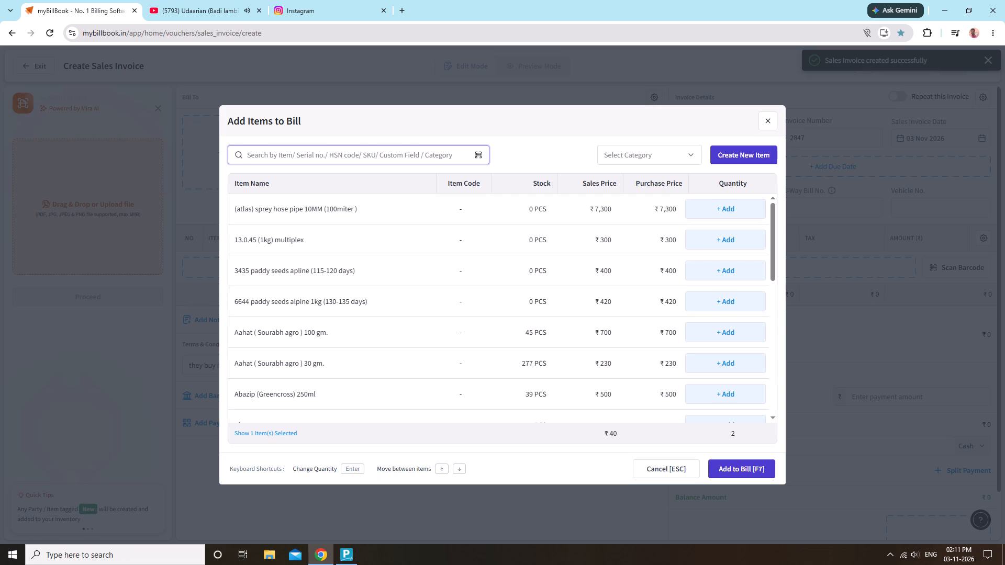
type("go")
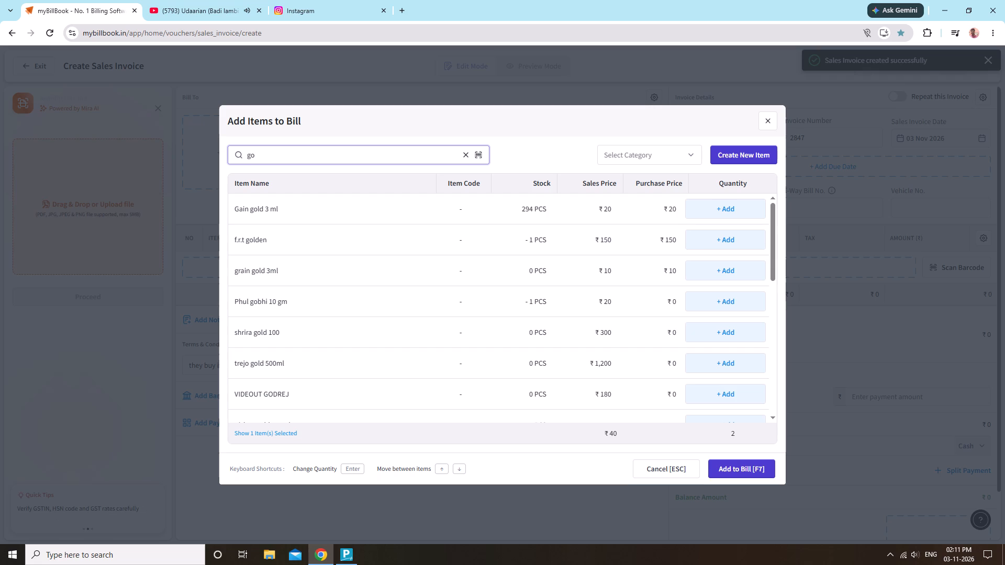
type("bhi")
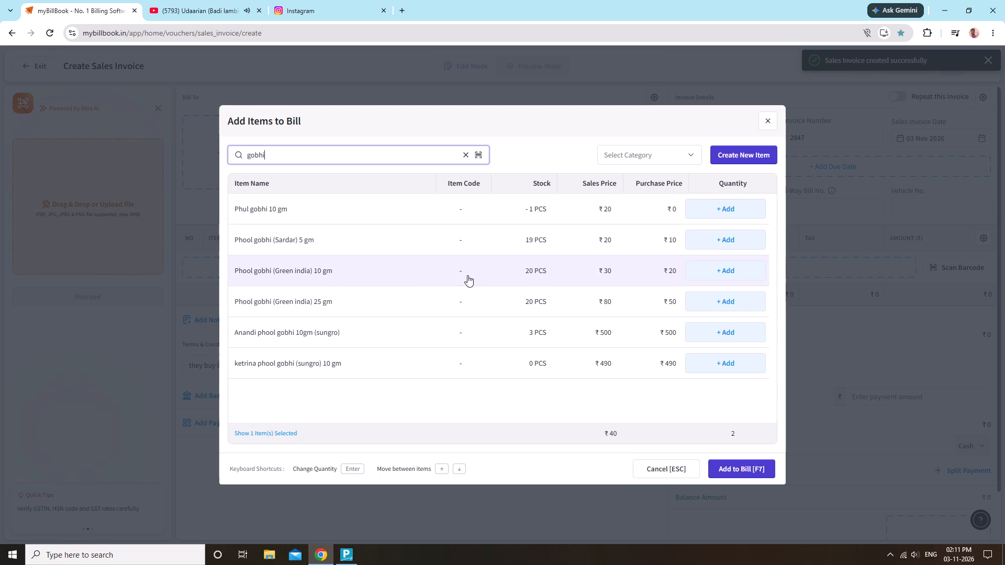
left_click(716, 274)
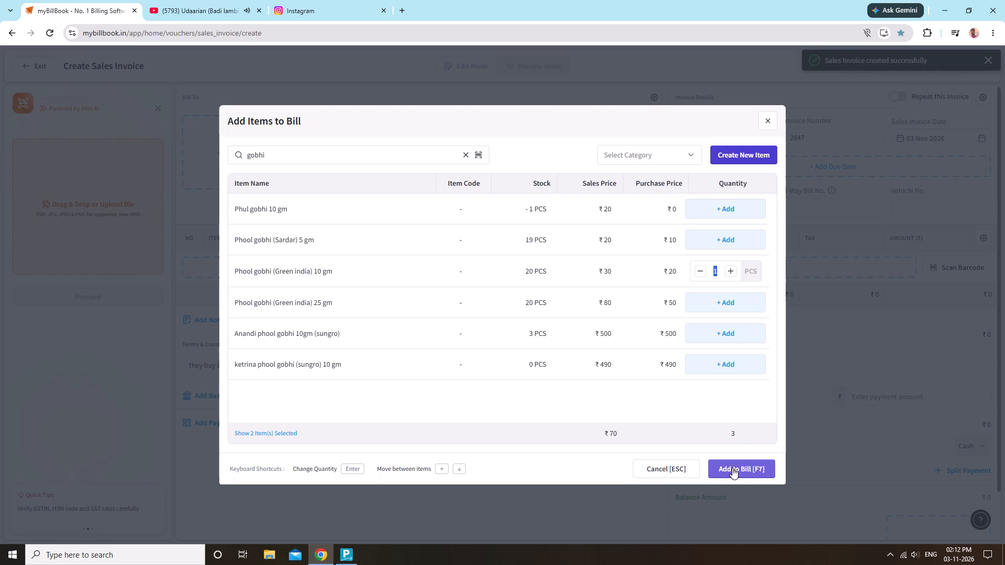
left_click(732, 468)
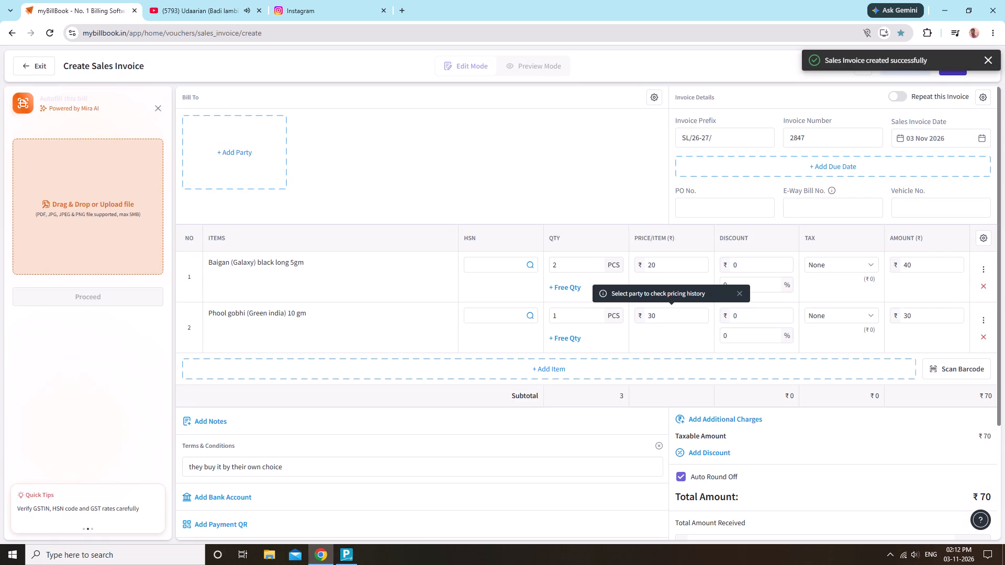
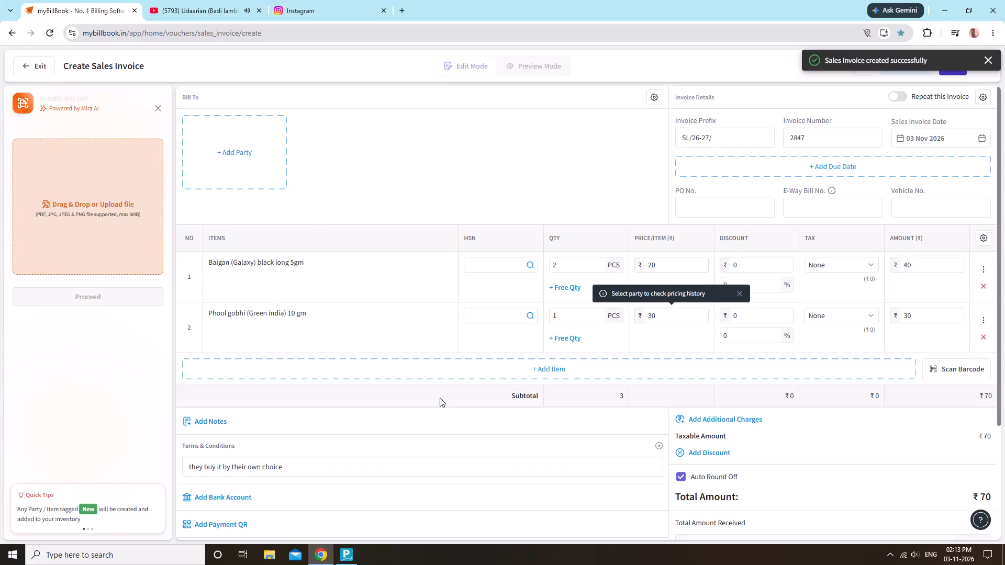
Search the invoice items for "pyaj", then create a new product named "ppyaj beej" and add one to the bill.
scroll(450, 393, "down", 2)
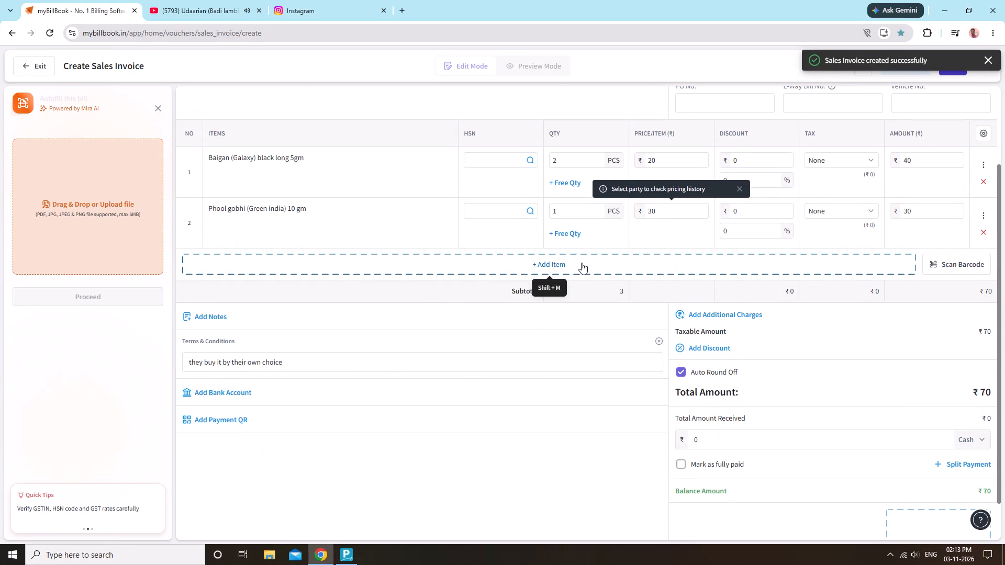
left_click(582, 263)
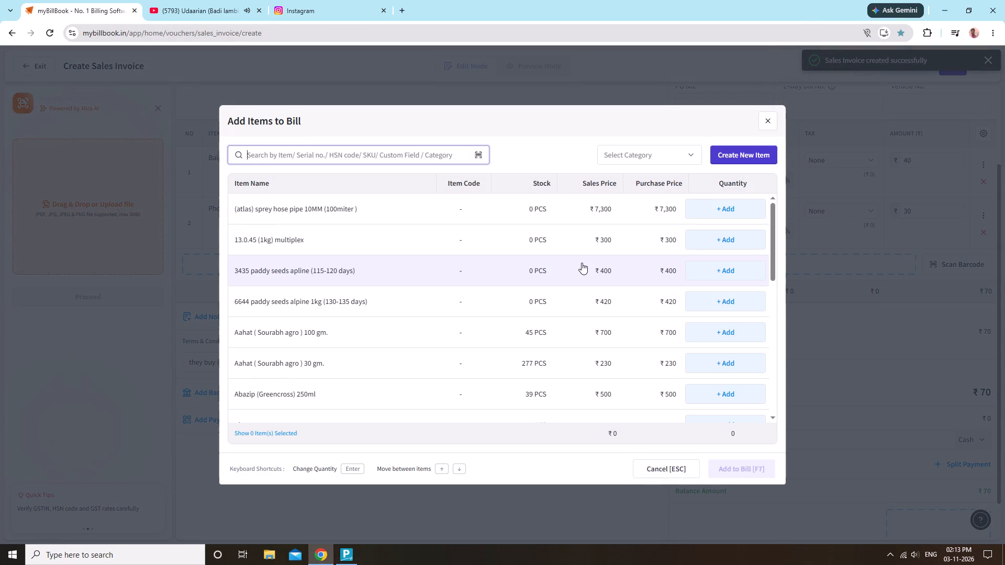
type("pyaj")
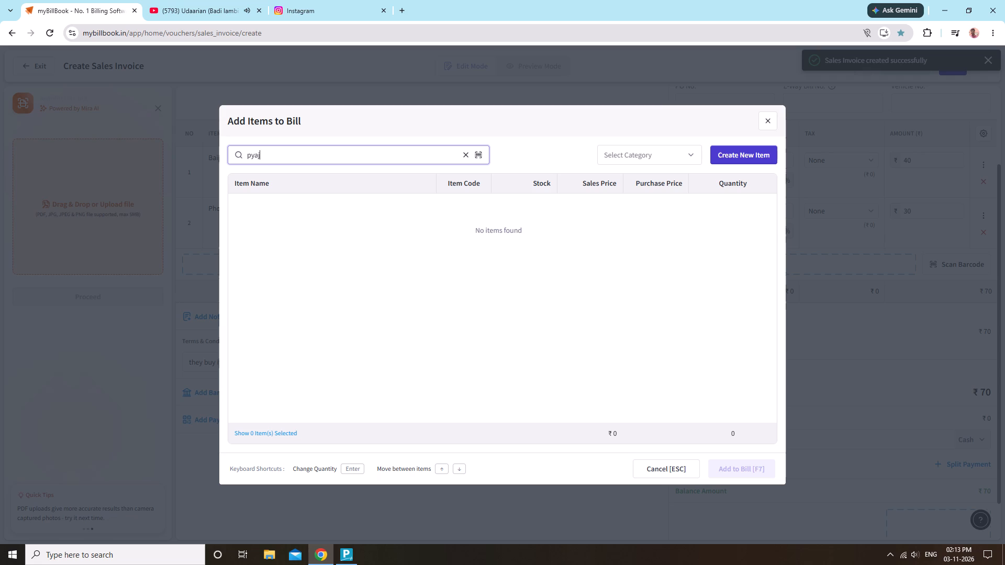
key("BackSpace")
key("BackSpace")
key("BackSpace")
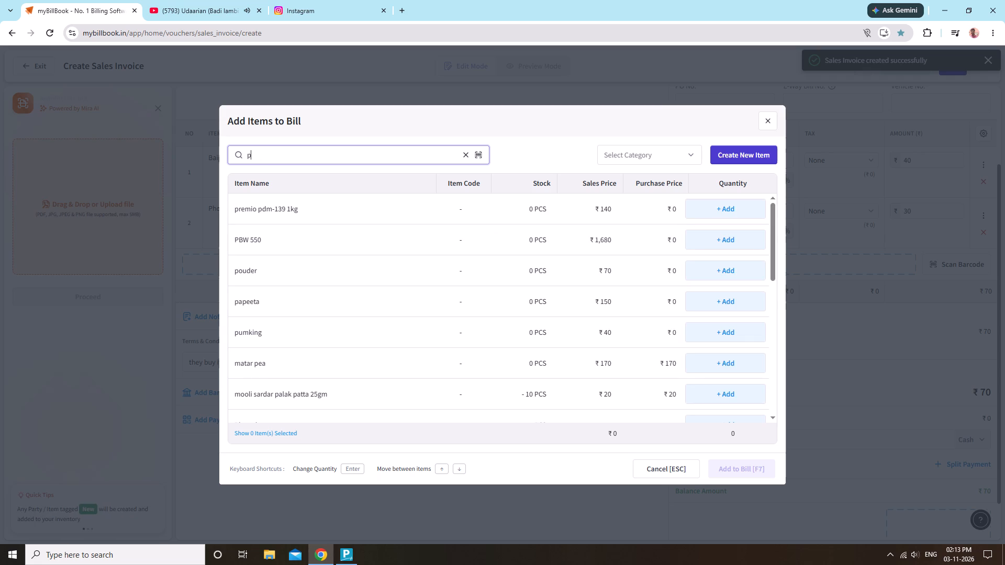
type("pyaj beej")
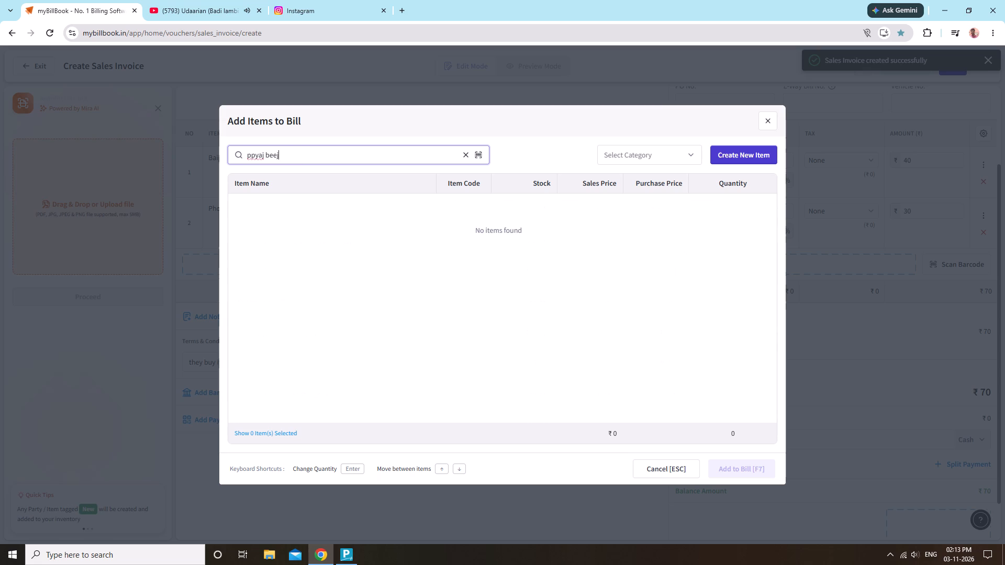
left_click(744, 160)
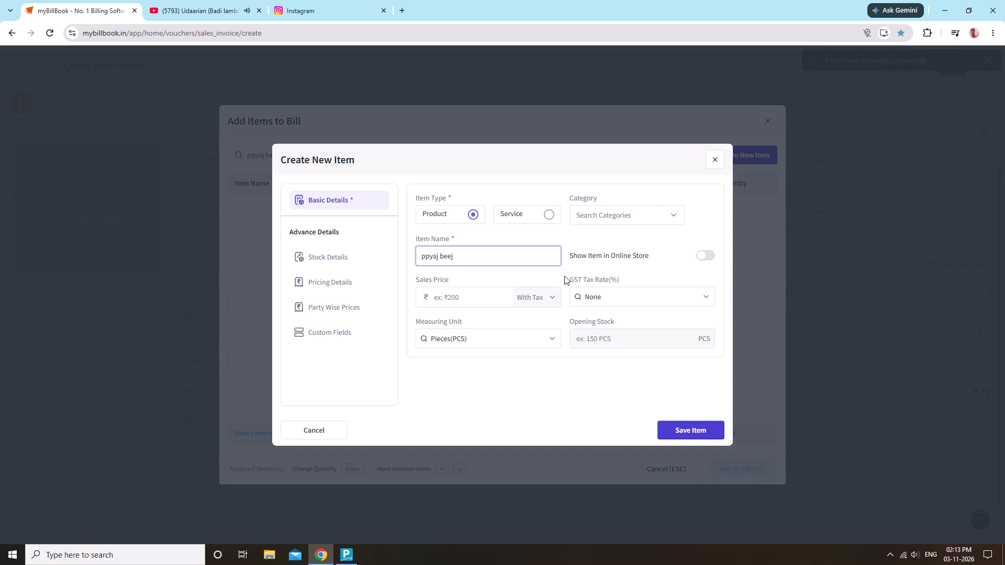
left_click(698, 434)
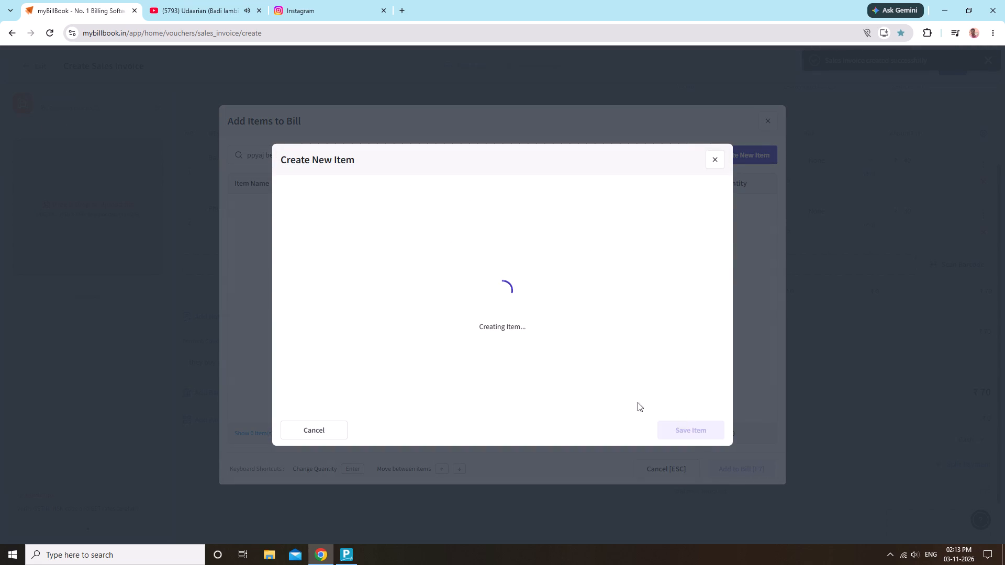
left_click(746, 468)
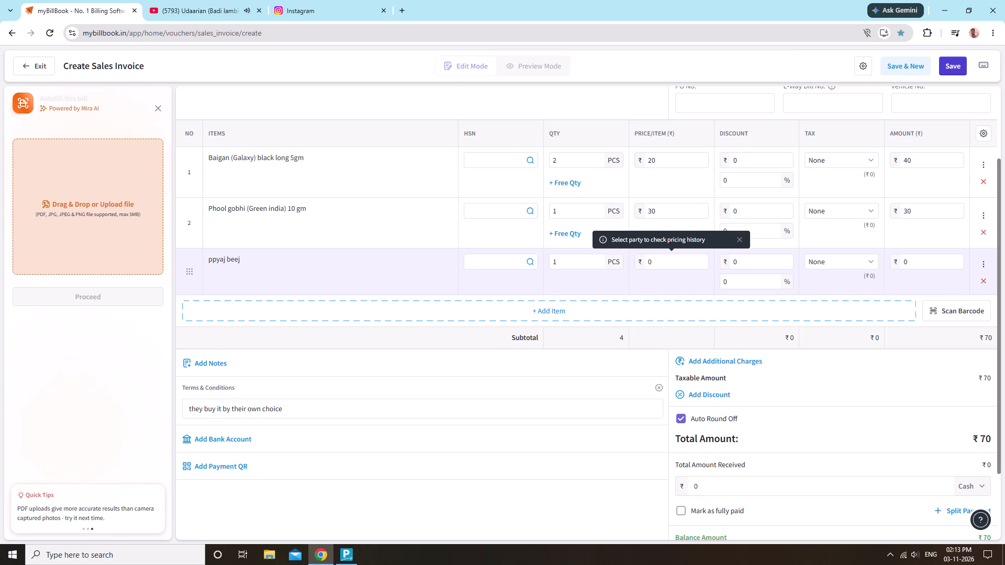
Set the price per item of ppyaj beej to ₹150.
left_click(675, 264)
type("150")
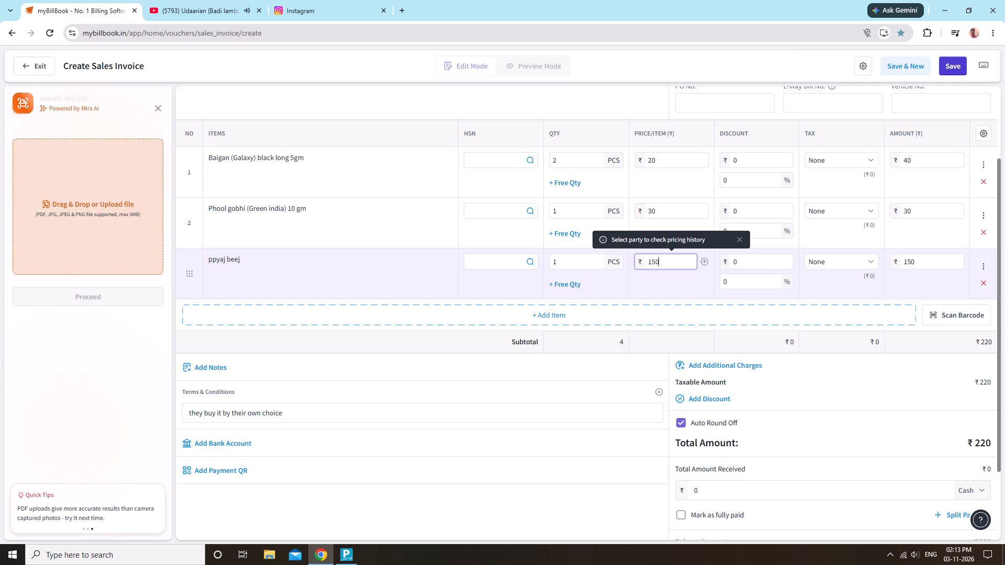
Search the invoice items for "palak" and add one palak sardar naveen 25gm to the bill.
left_click(514, 307)
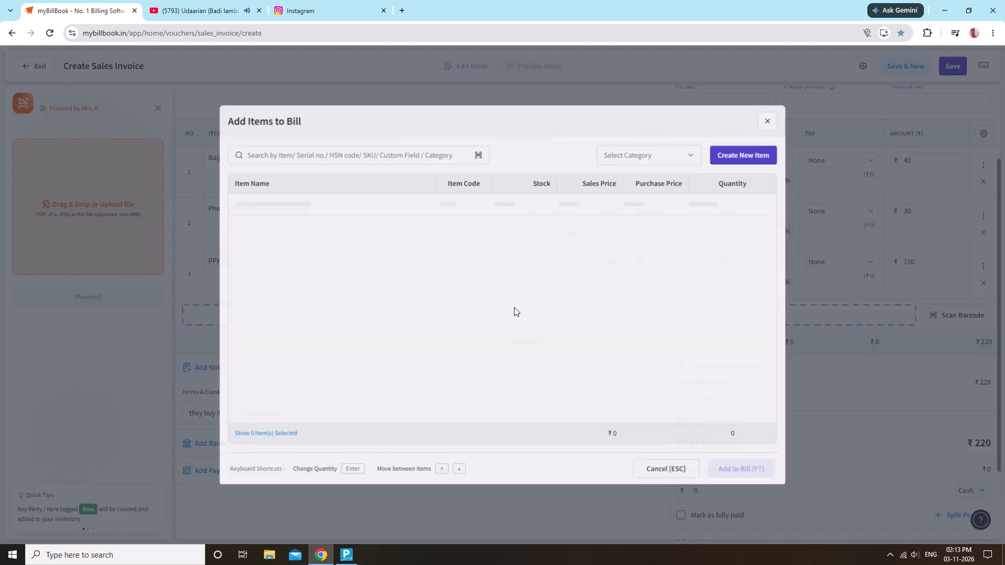
type("palak")
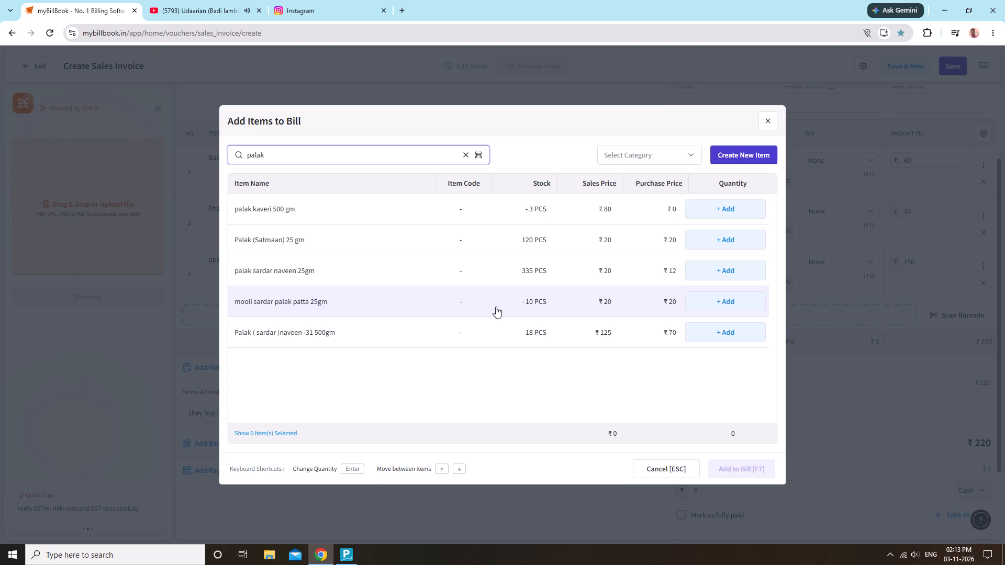
left_click(733, 270)
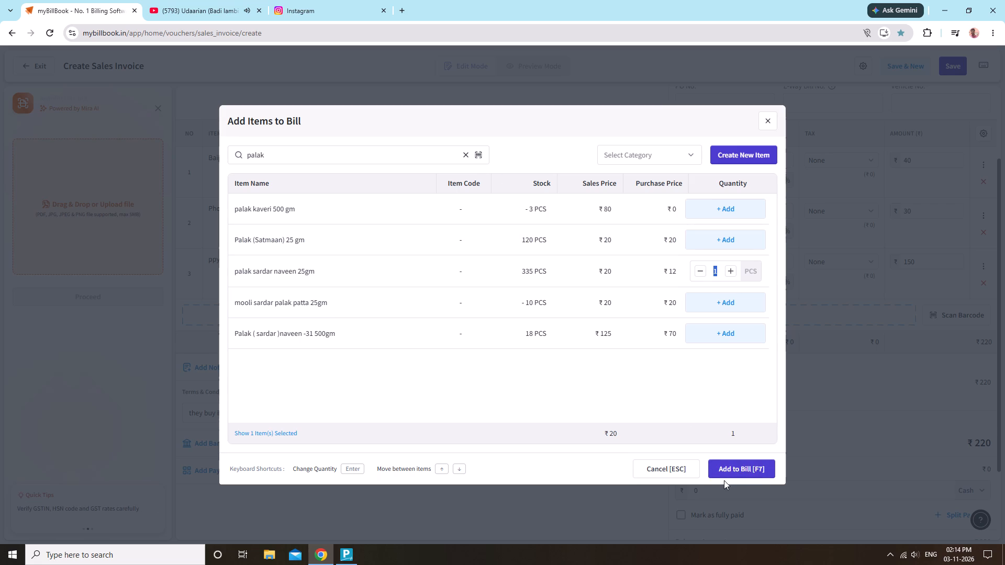
left_click(730, 464)
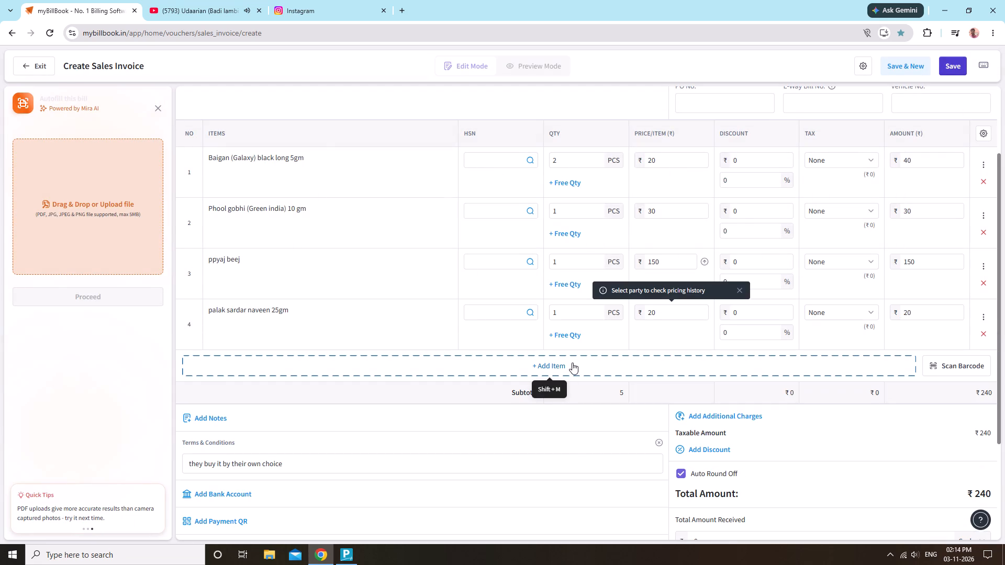
Search the invoice items for "maithi" and select the maithi item with a quantity of 1.
left_click(572, 363)
type("maithi")
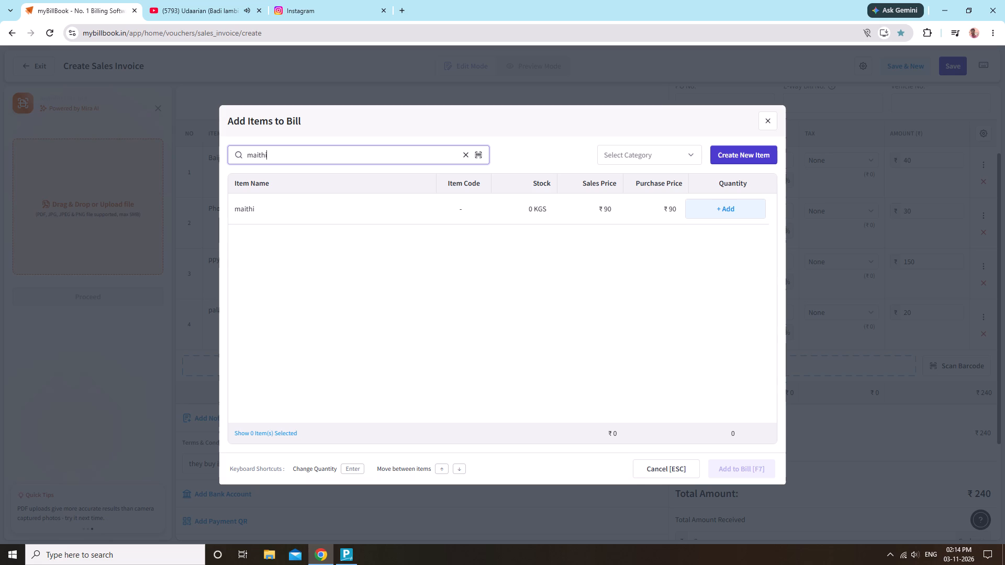
left_click(738, 209)
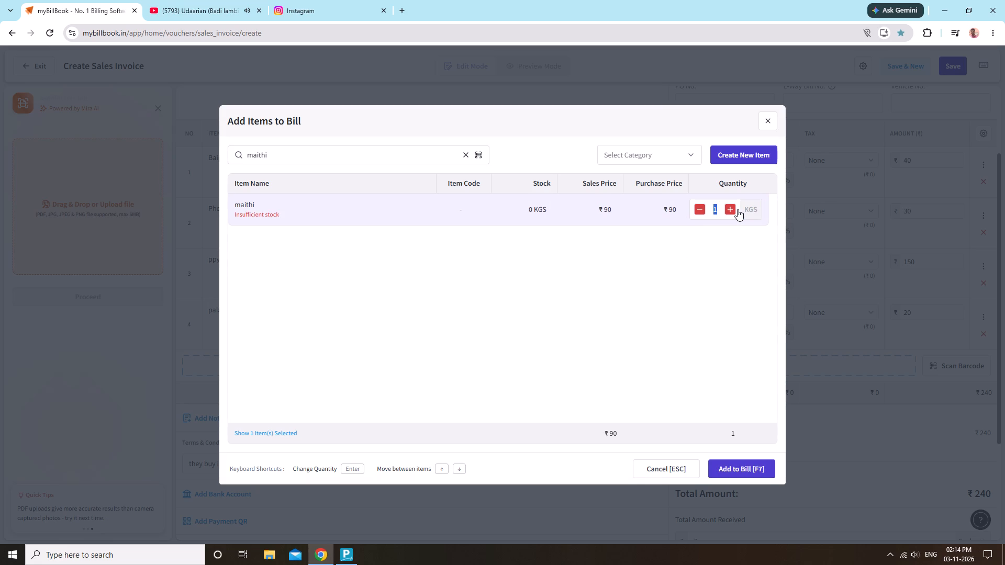
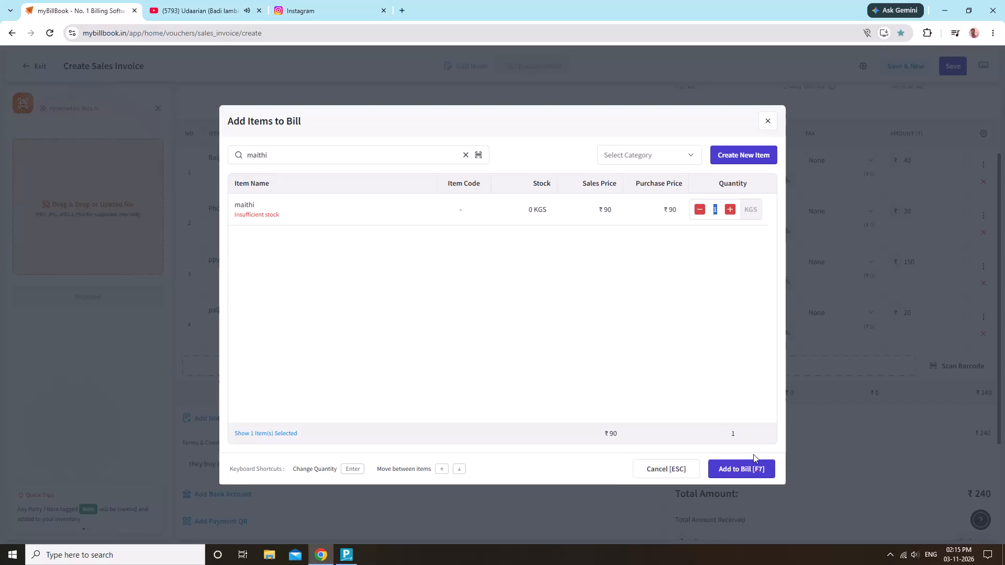
Add the selected maithi item to the bill.
left_click(727, 458)
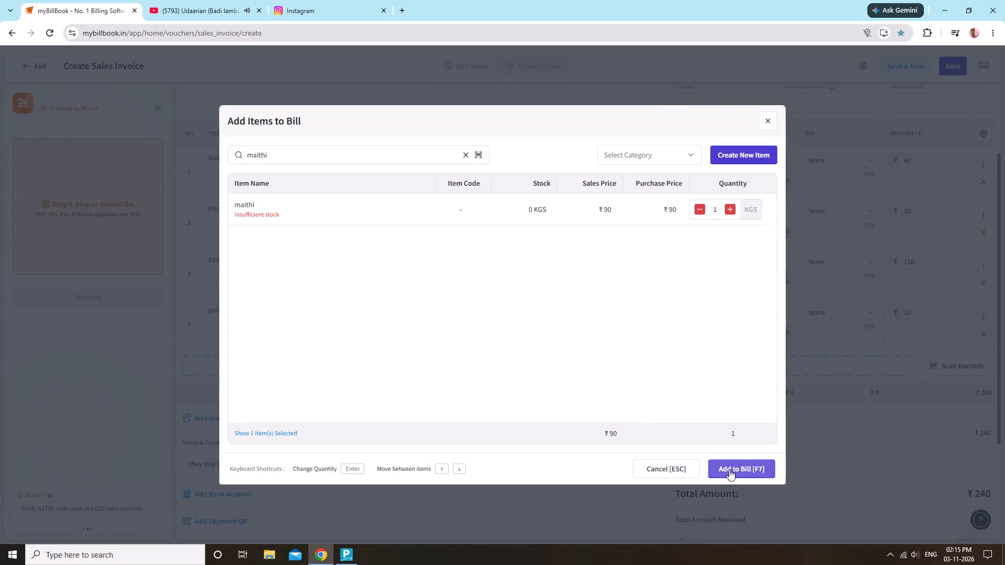
left_click(729, 469)
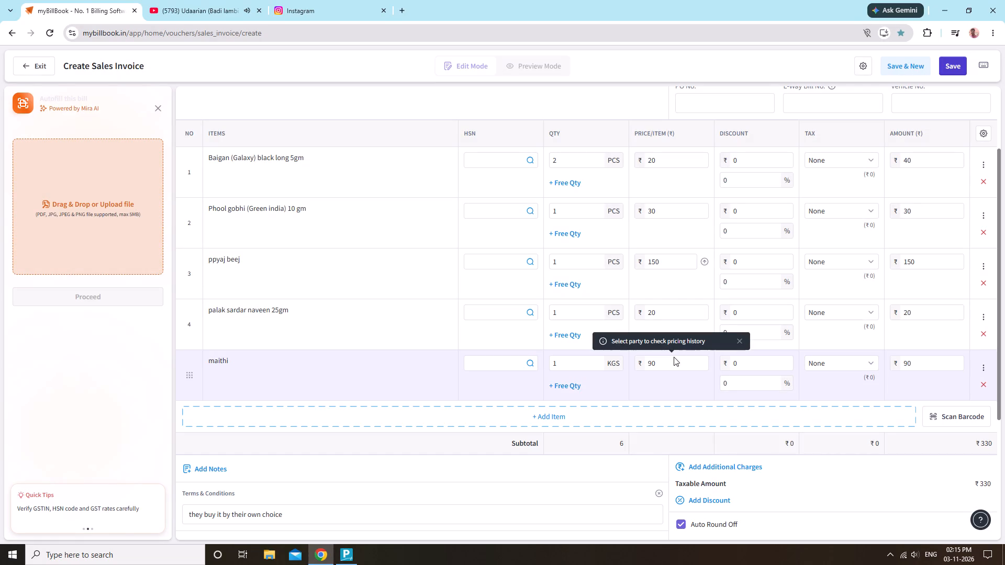
Set the price per item of maithi to ₹20.
left_click(673, 358)
key("BackSpace")
key("BackSpace")
key("BackSpace")
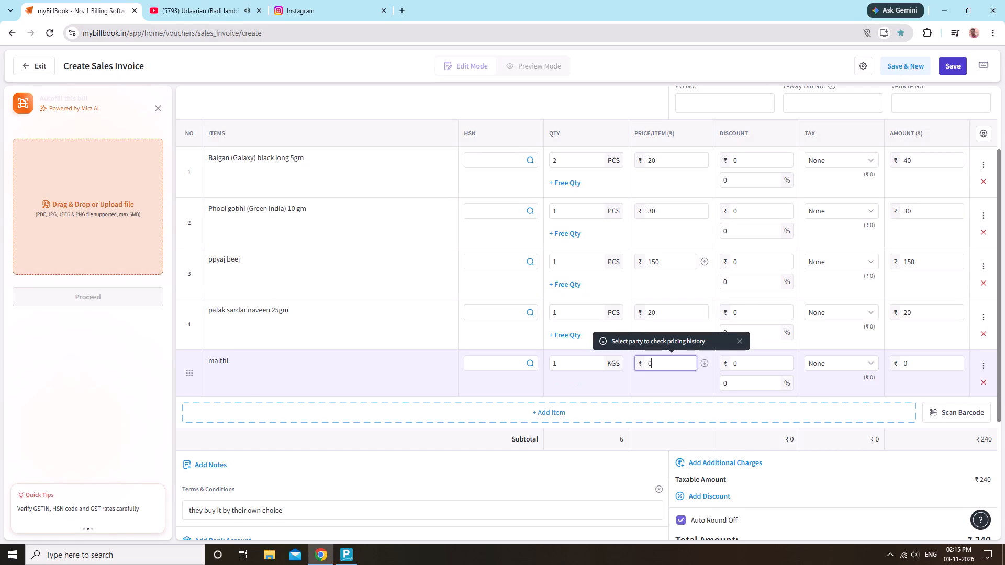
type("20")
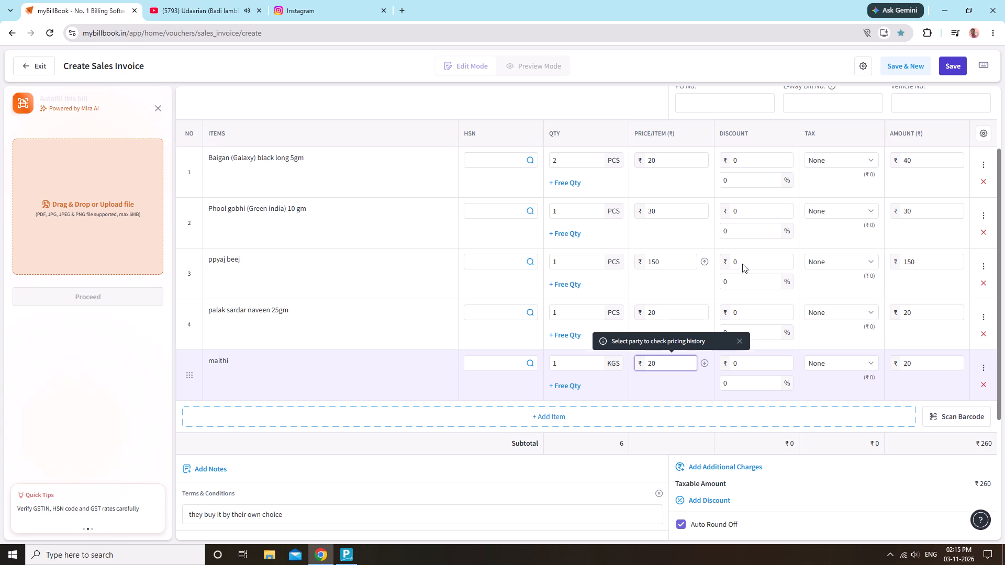
Search the Bill To parties for the customer by entering the customer's name followed by the village name.
scroll(507, 105, "up", 3)
left_click(249, 146)
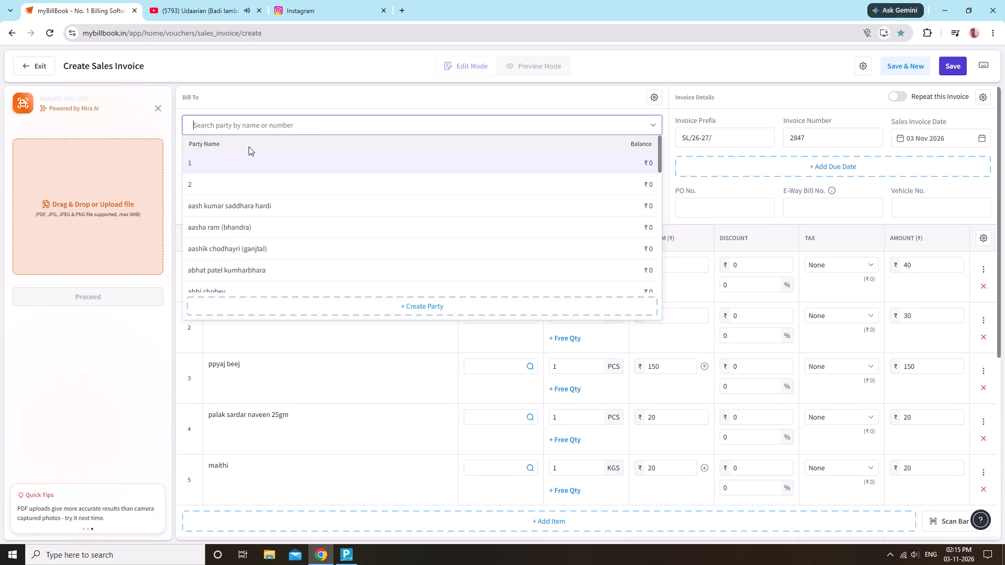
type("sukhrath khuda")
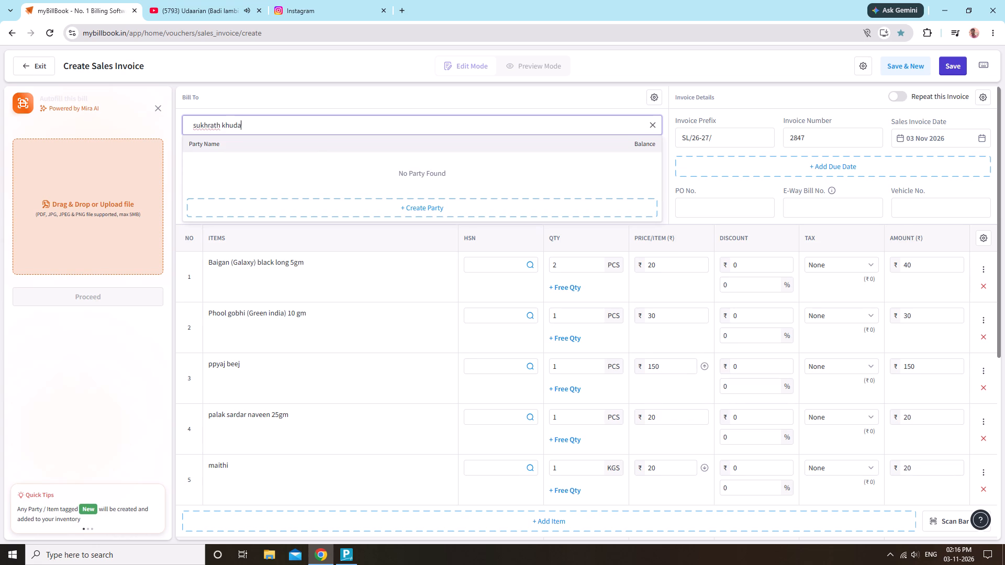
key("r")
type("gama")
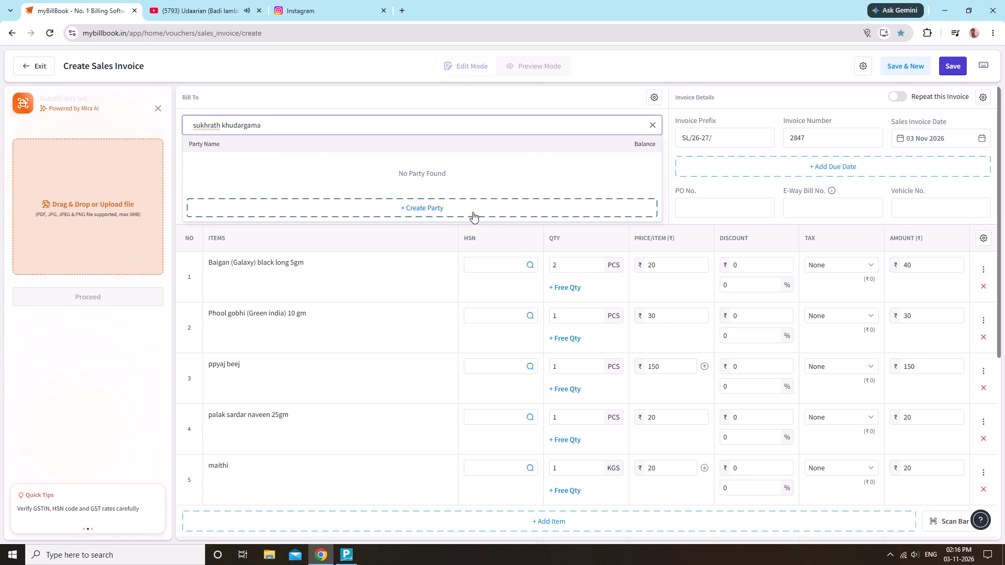
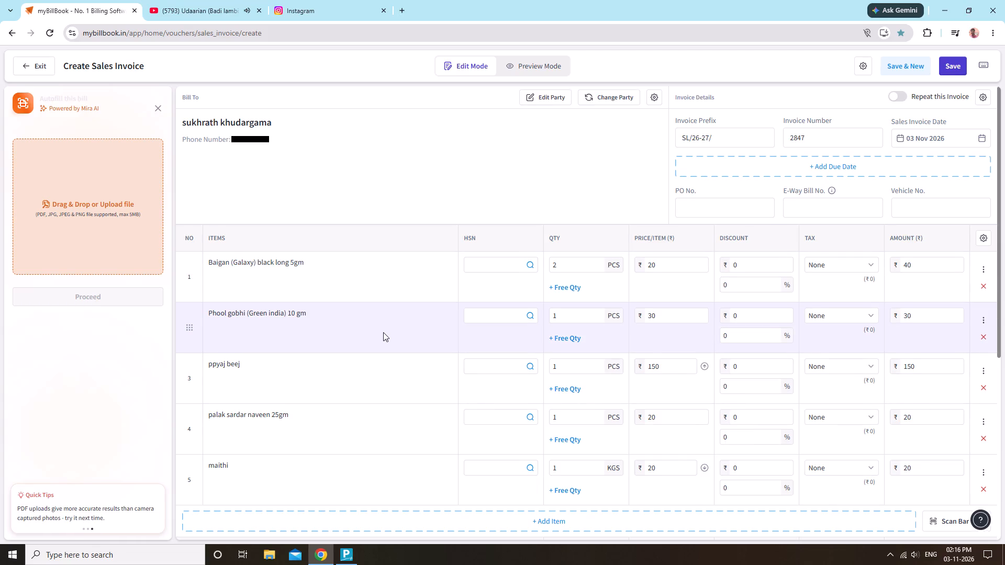
Check the billed party and items, mark the invoice as fully paid, and save it.
scroll(383, 332, "down", 1)
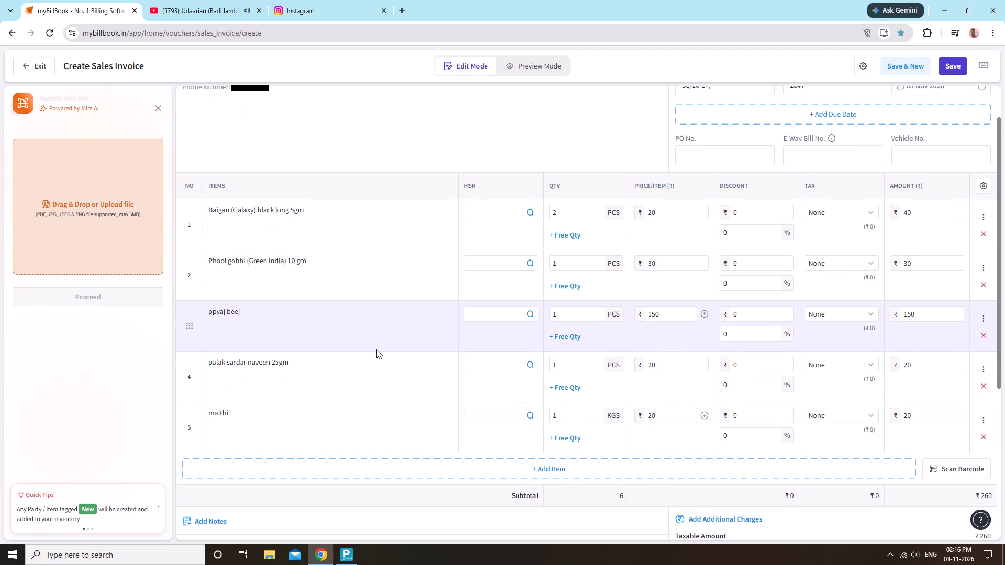
scroll(291, 110, "up", 9)
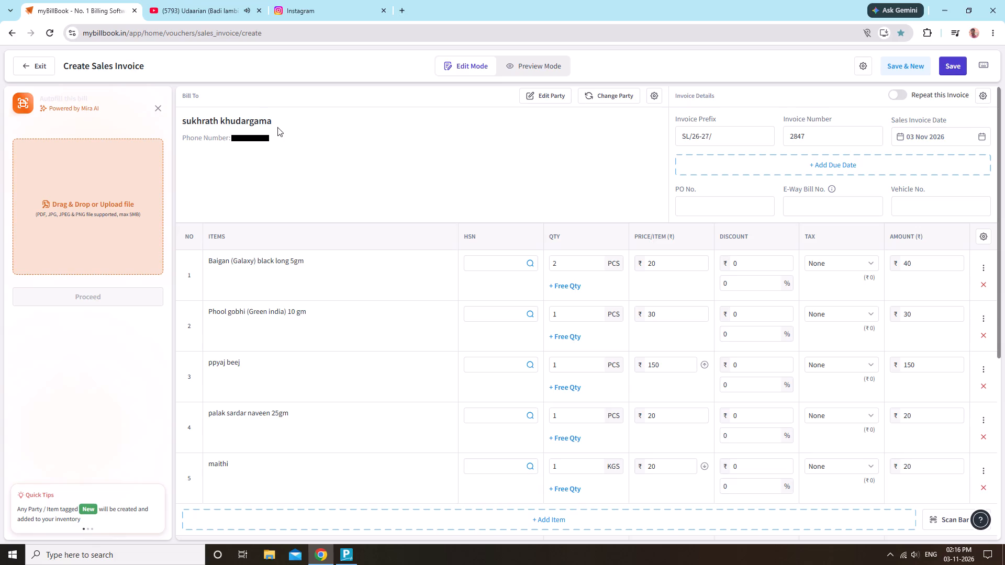
scroll(419, 131, "up", 5)
scroll(685, 192, "up", 7)
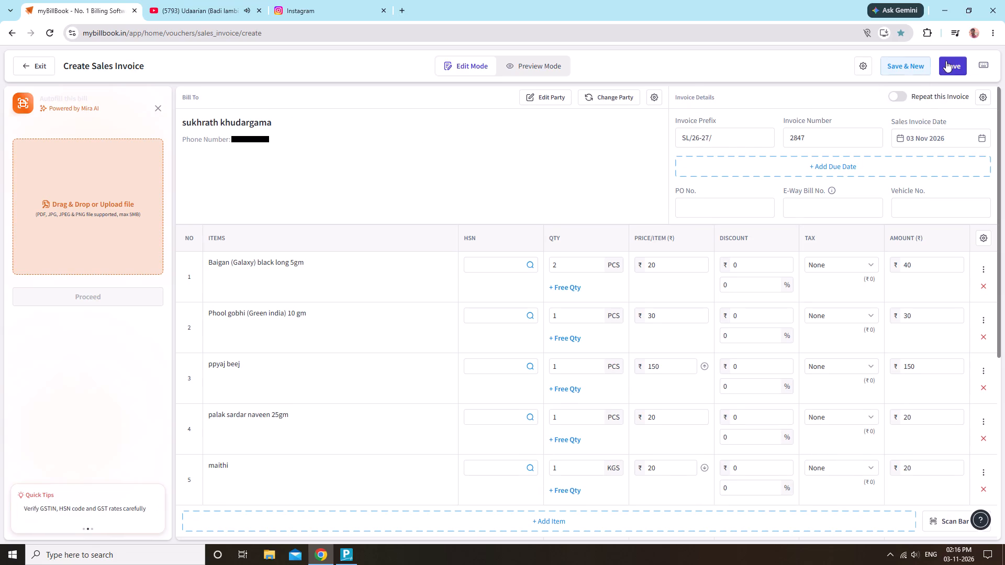
scroll(803, 266, "down", 8)
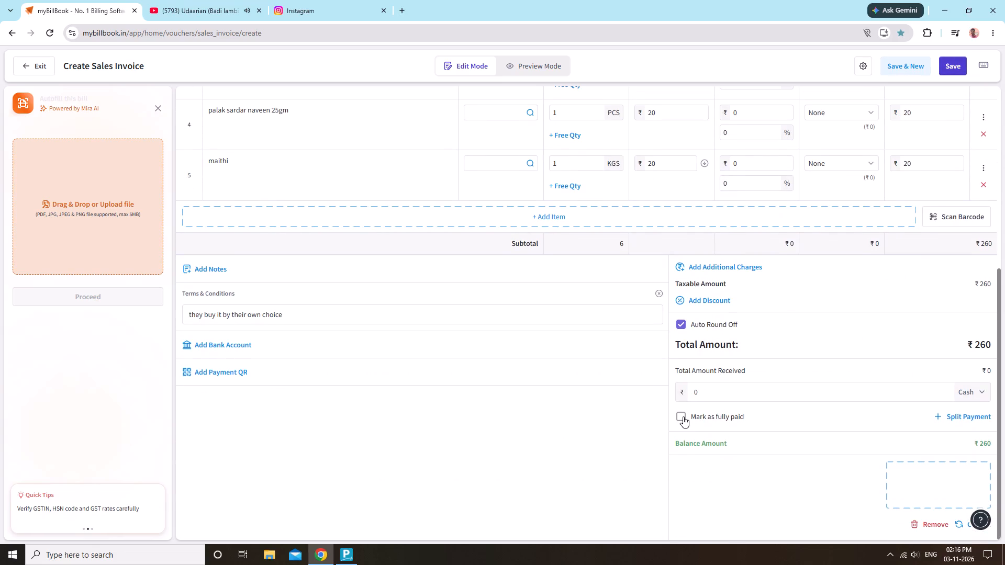
left_click(683, 416)
left_click(958, 62)
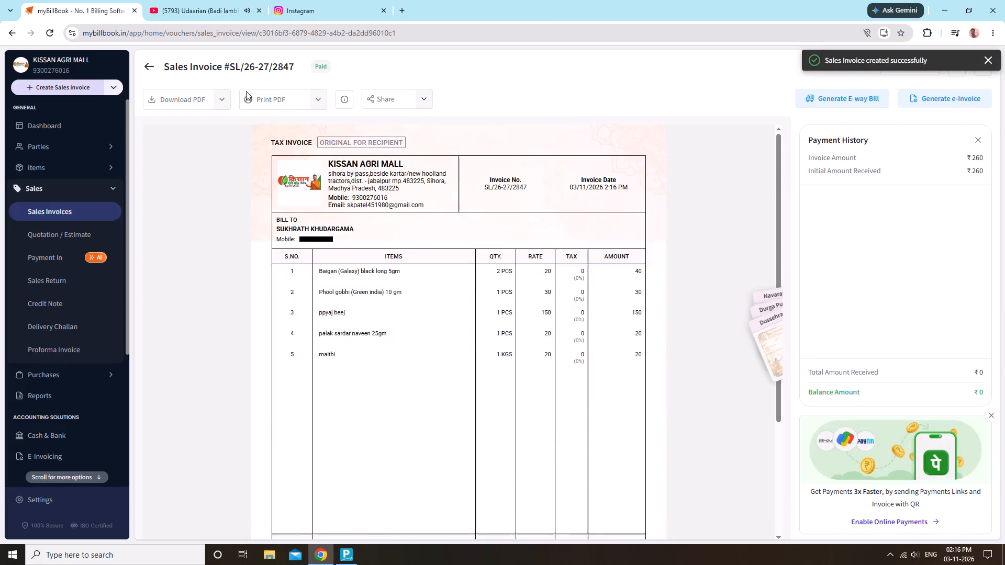
Print the saved sales invoice twice, sending a separate one-copy job to the HP Smart Tank 530 printer each time.
left_click(261, 103)
left_click(768, 477)
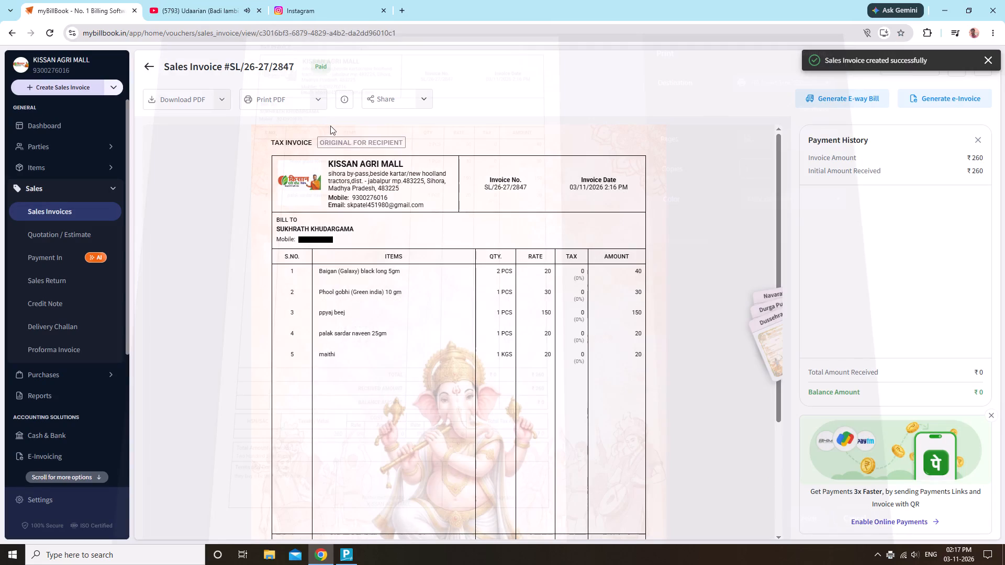
left_click(277, 95)
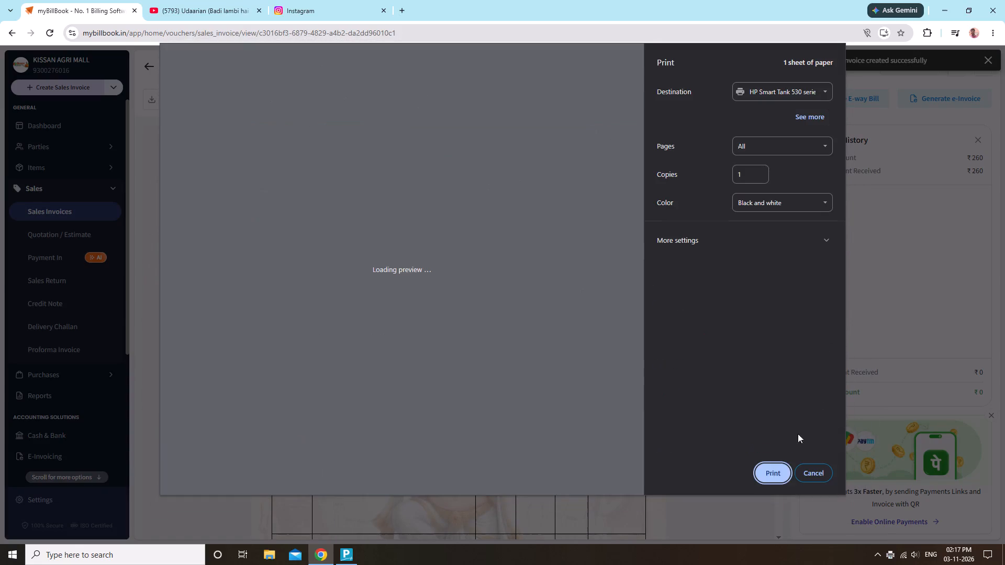
left_click(774, 470)
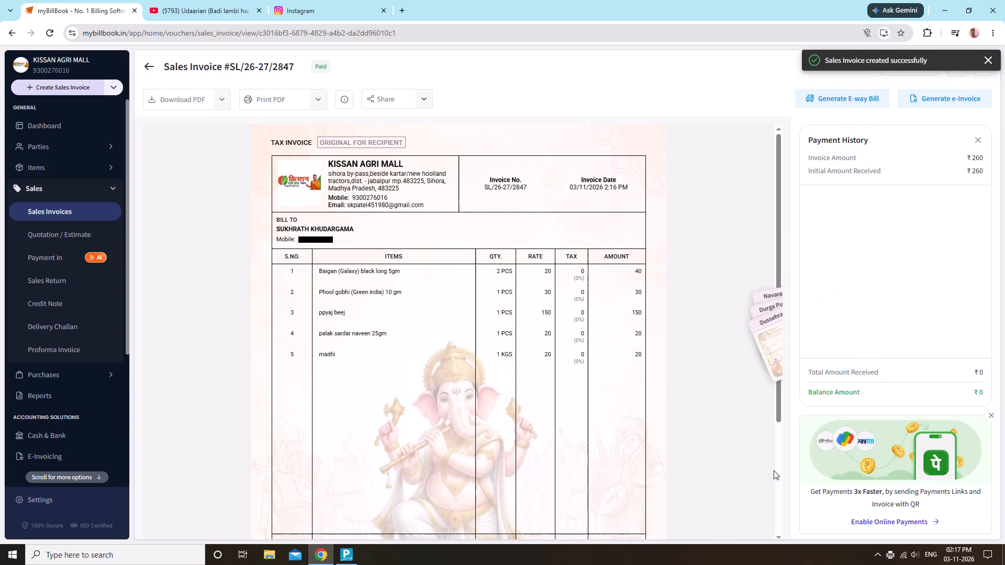
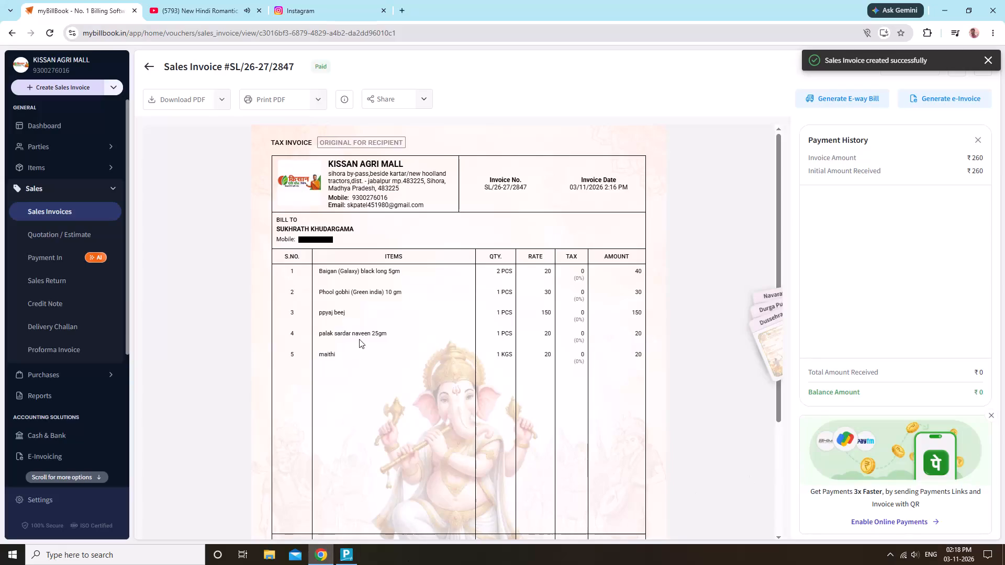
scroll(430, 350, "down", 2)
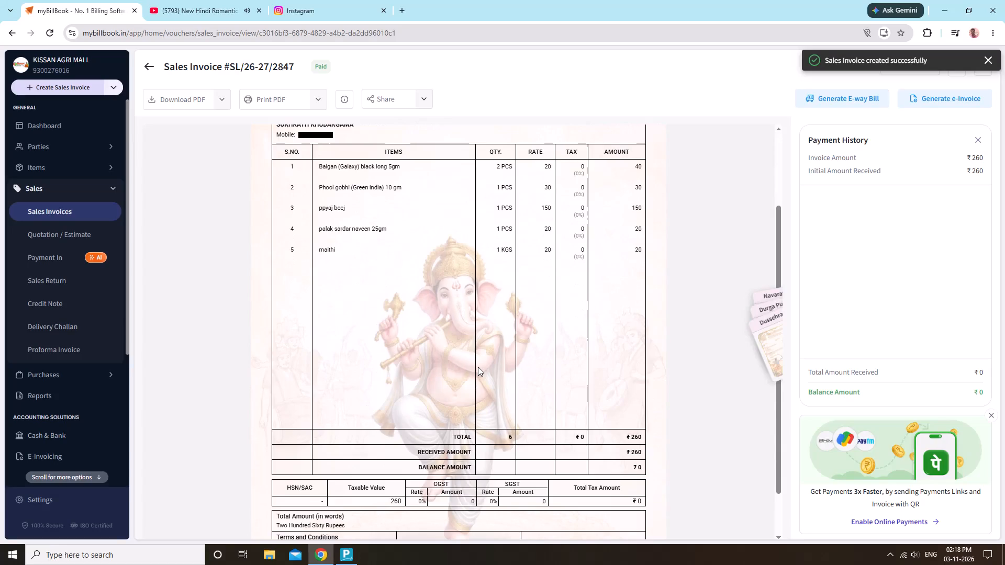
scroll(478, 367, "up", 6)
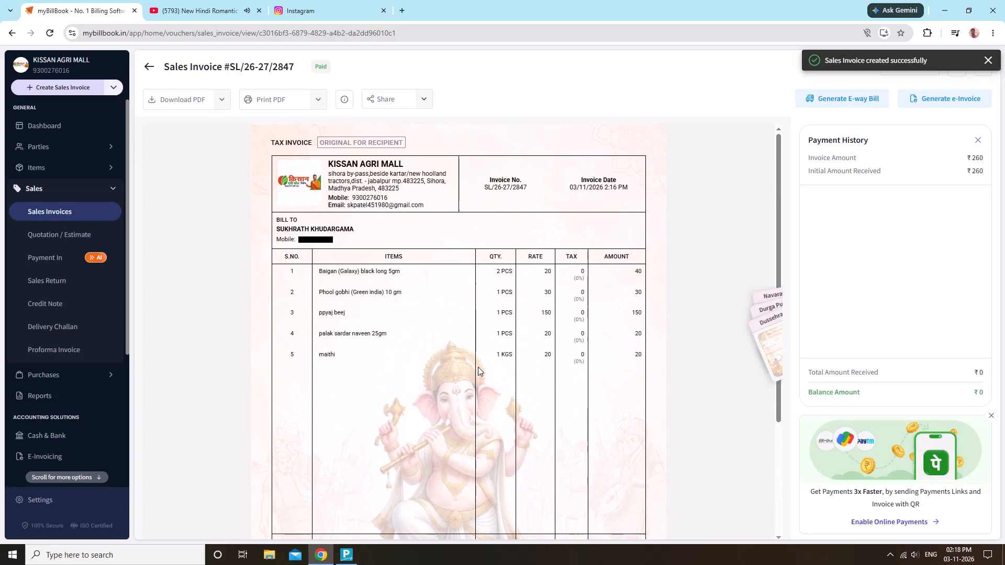
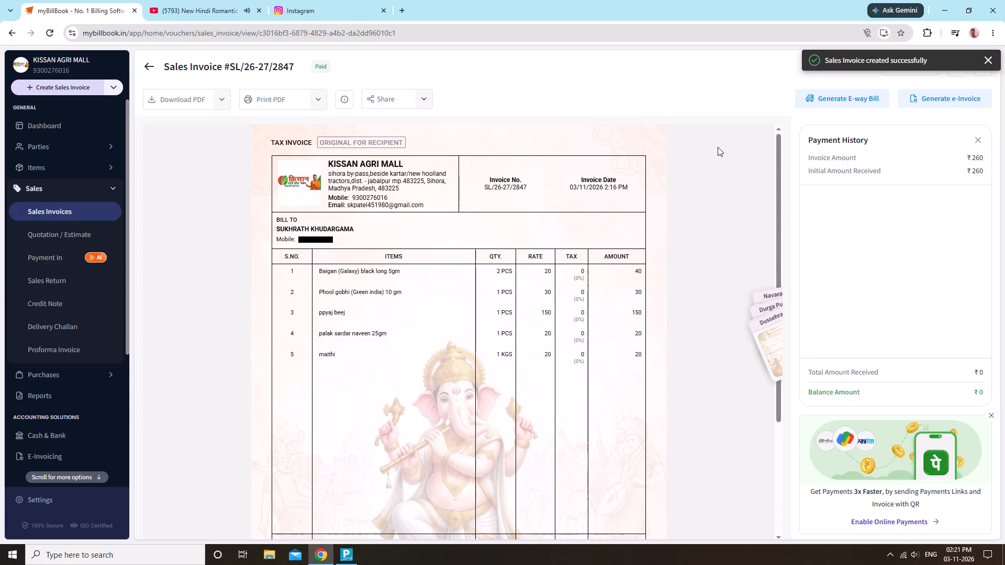
Open the sales invoices list and filter it by date to show only today's invoices.
left_click(96, 187)
left_click(240, 146)
left_click(240, 169)
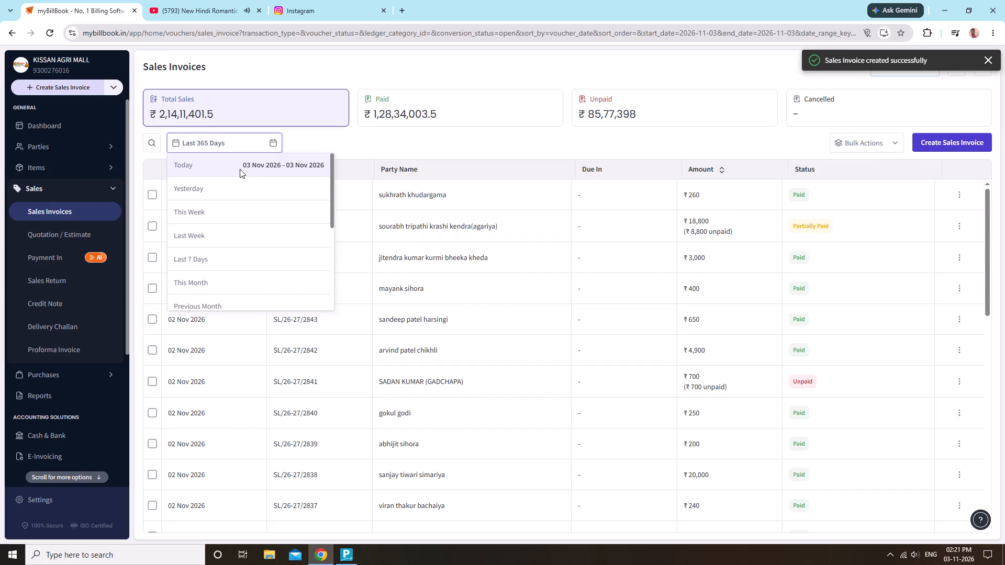
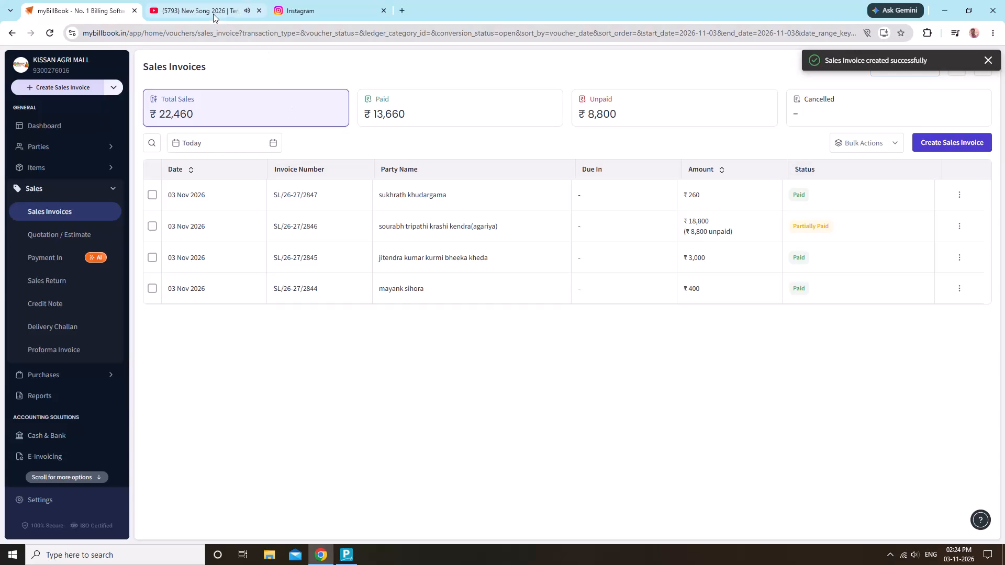
Switch to Instagram, look through the posts on the kissan_agri_mall profile, and close the Instagram page.
left_click(213, 14)
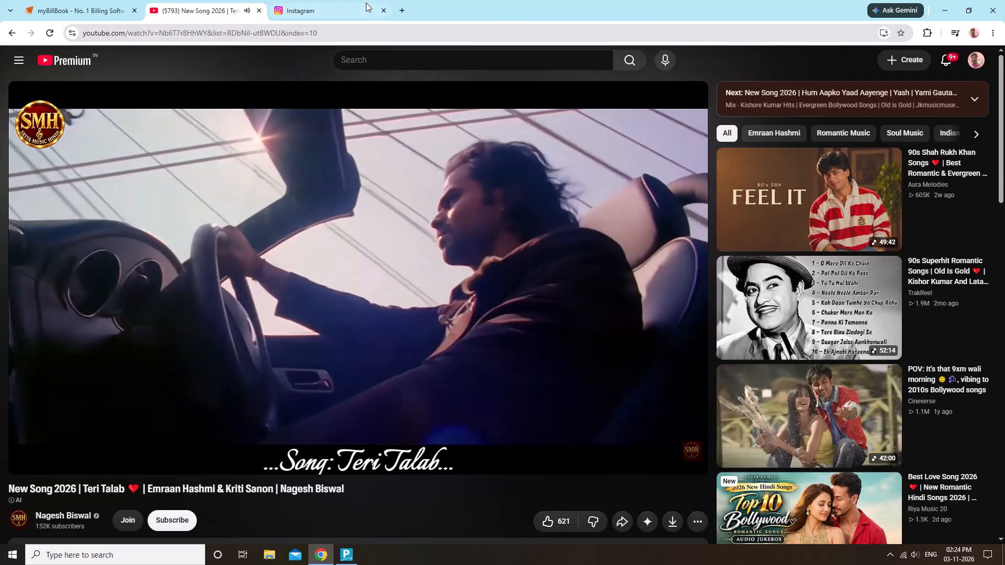
left_click(361, 9)
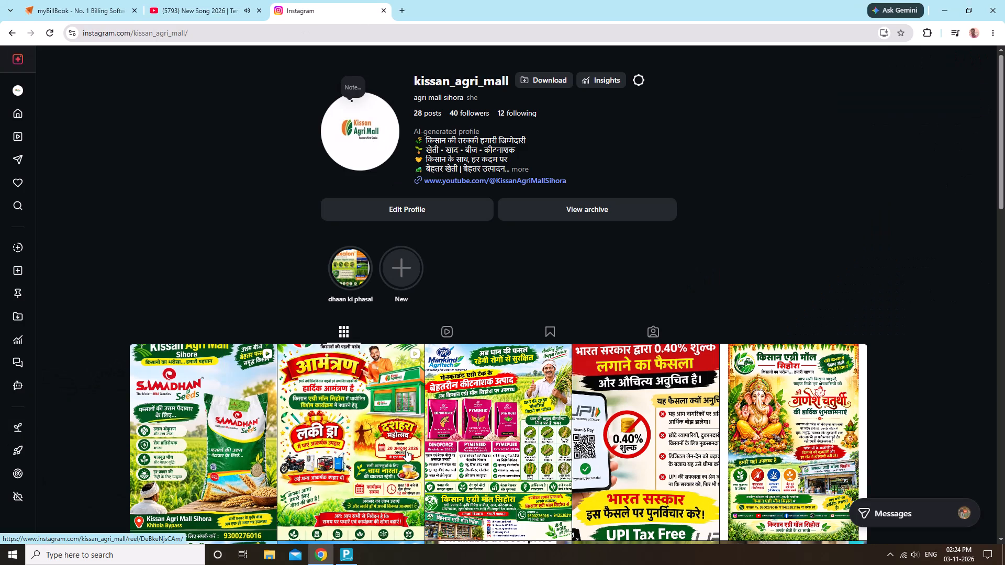
scroll(406, 450, "down", 10)
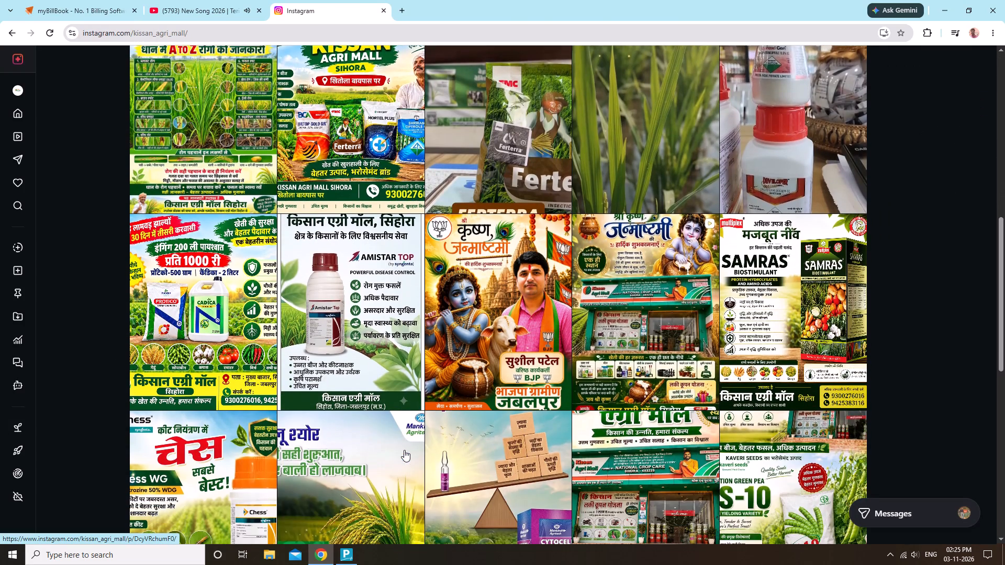
scroll(404, 450, "up", 6)
scroll(359, 158, "up", 1)
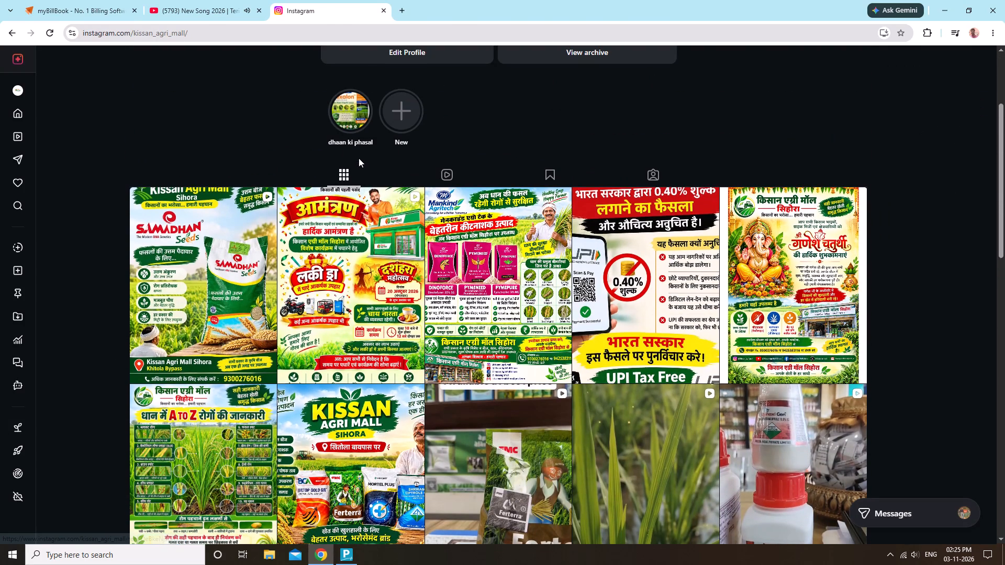
scroll(359, 158, "up", 1)
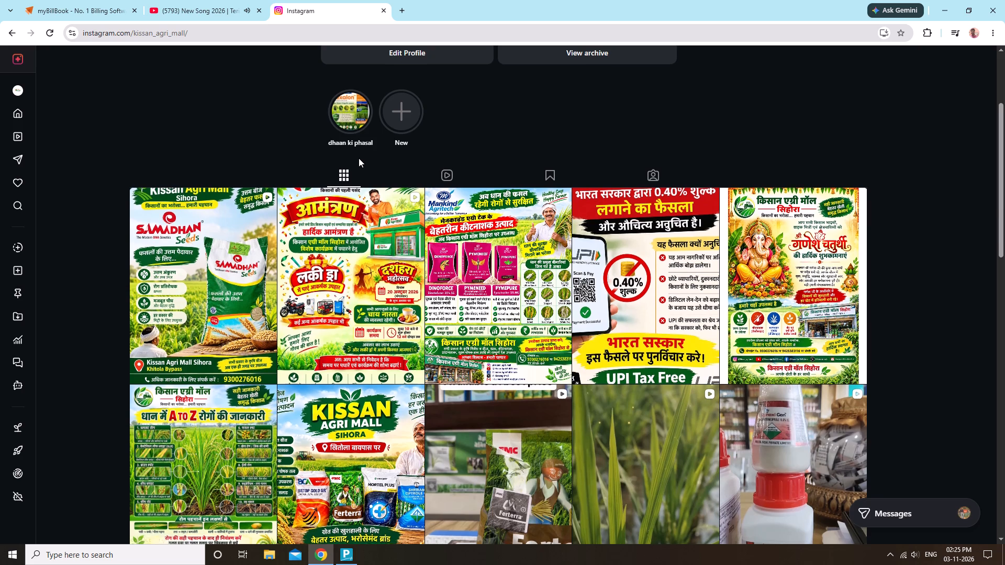
scroll(359, 158, "up", 2)
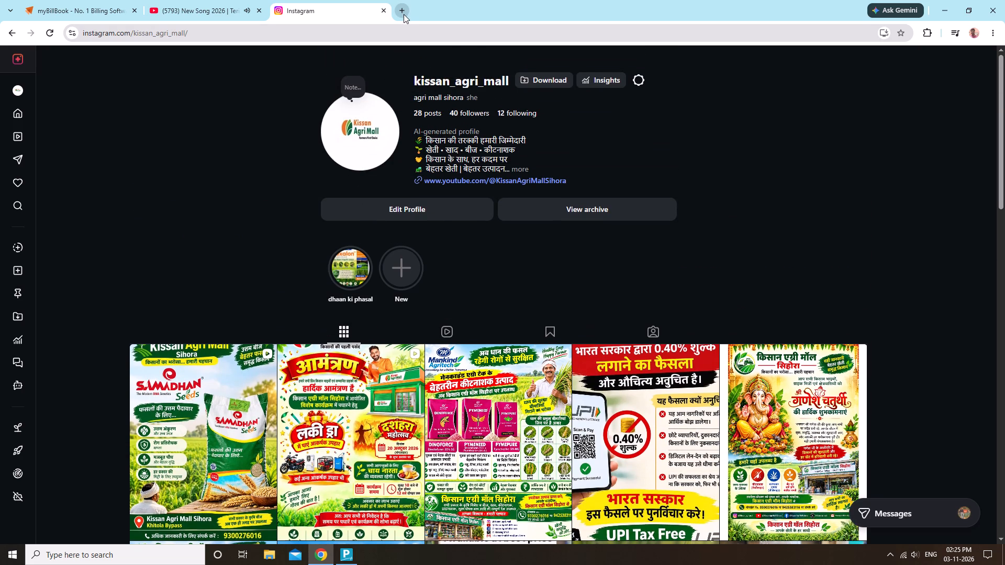
left_click(385, 11)
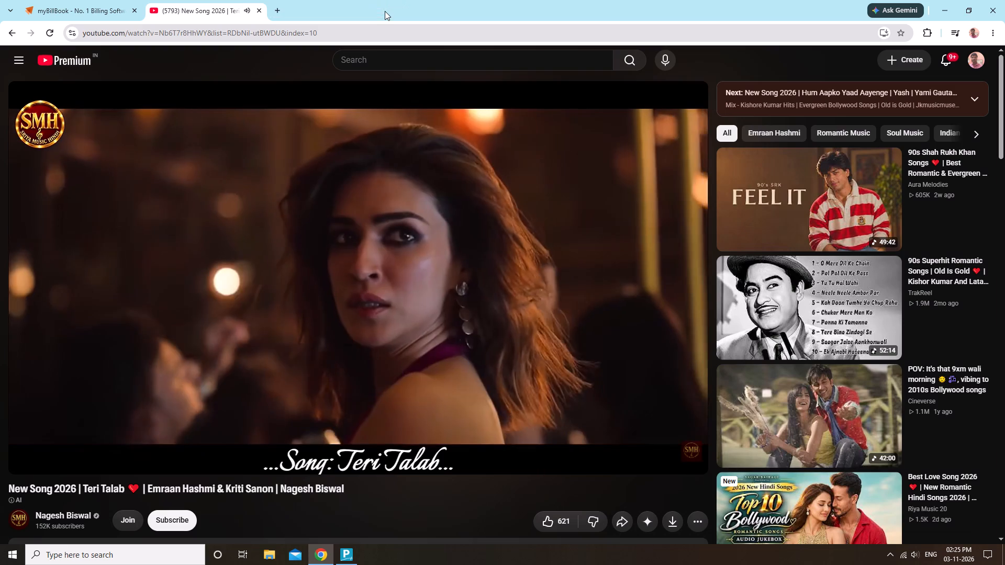
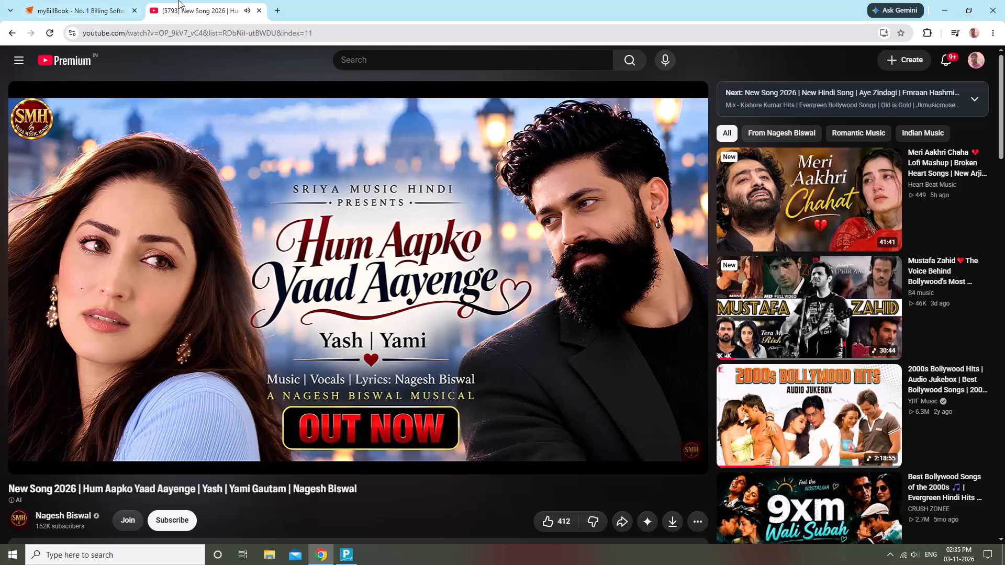
Switch back to myBillBook and start a new sales invoice.
left_click(94, 9)
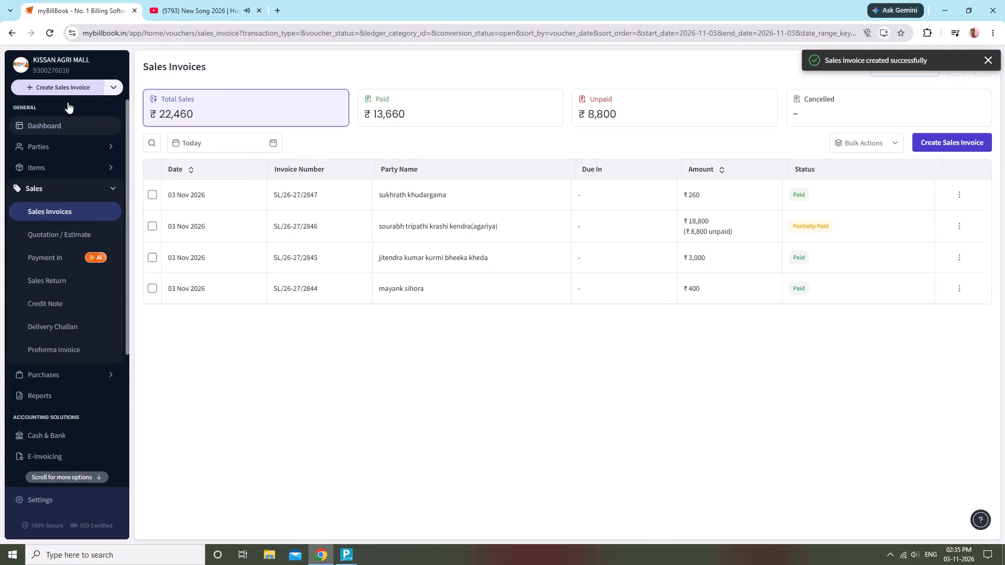
left_click(68, 92)
left_click(76, 92)
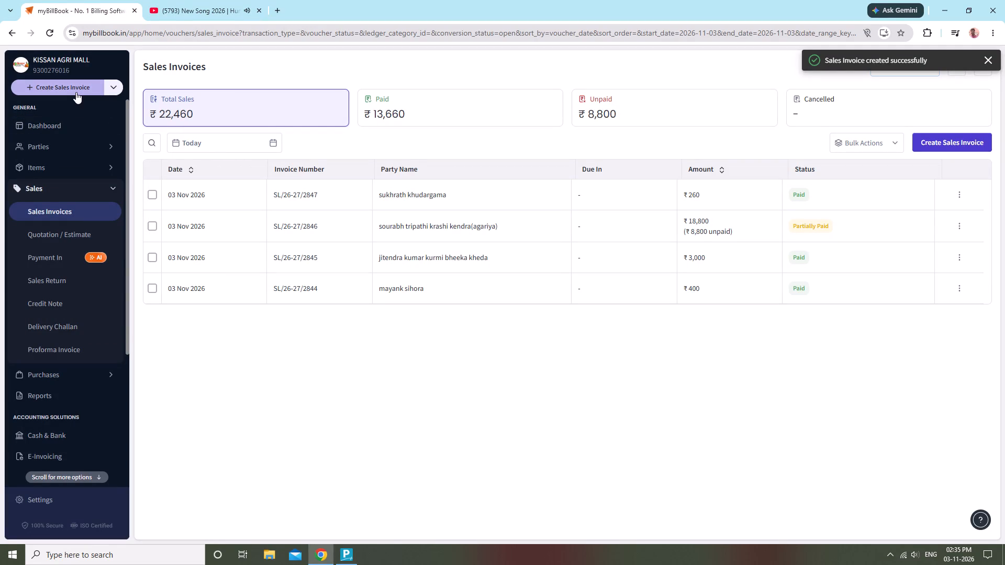
left_click(74, 88)
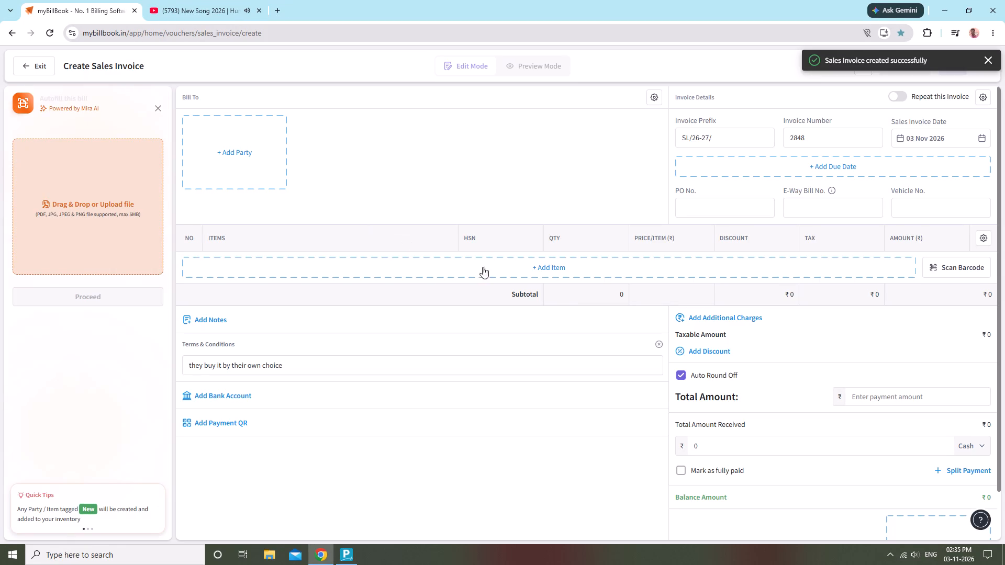
Search the items to add to the new invoice for "mahala".
left_click(561, 272)
type("mahala")
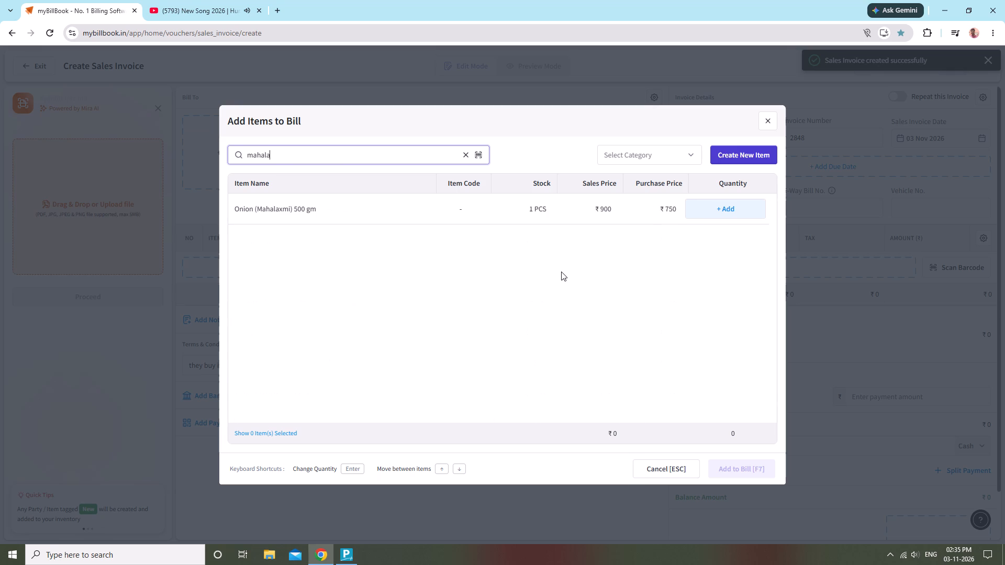